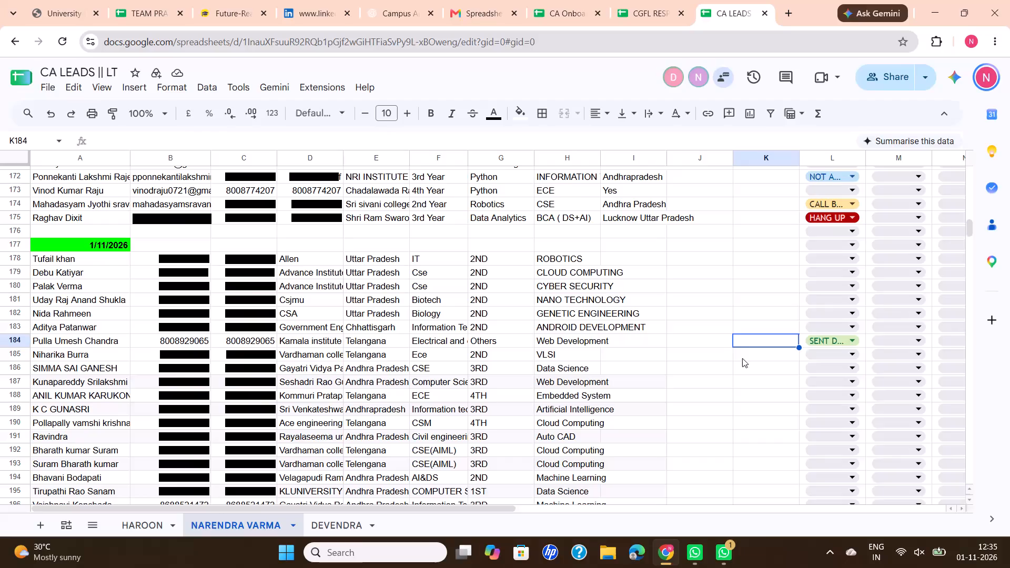
{"action": "left_click", "coordinate": [703, 341]}
{"action": "scroll", "coordinate": [476, 323], "scroll_direction": "left", "scroll_amount": 1}
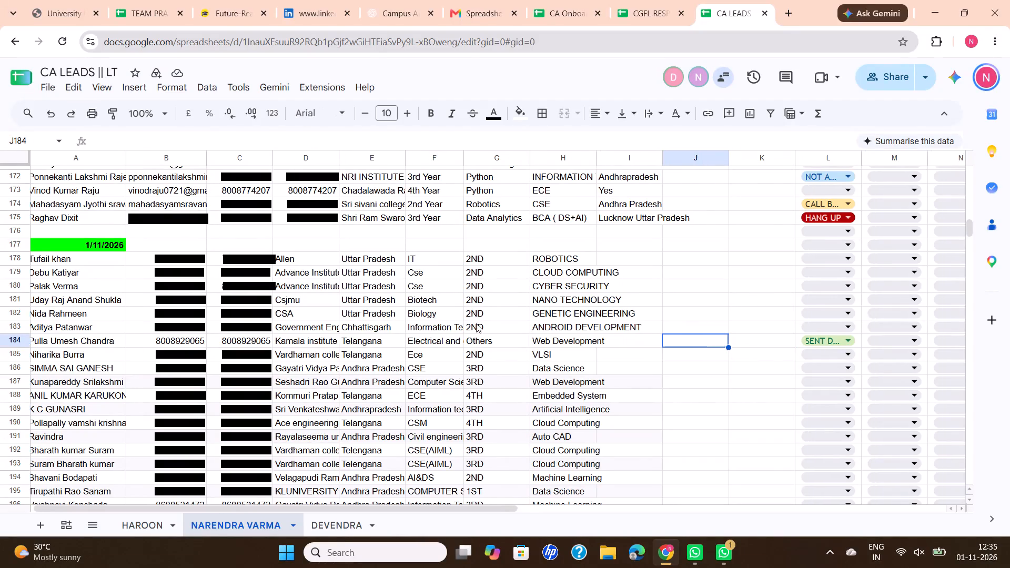
{"action": "scroll", "coordinate": [476, 323], "scroll_direction": "left", "scroll_amount": 1}
{"action": "scroll", "coordinate": [476, 323], "scroll_direction": "right", "scroll_amount": 4}
{"action": "scroll", "coordinate": [476, 323], "scroll_direction": "down", "scroll_amount": 1}
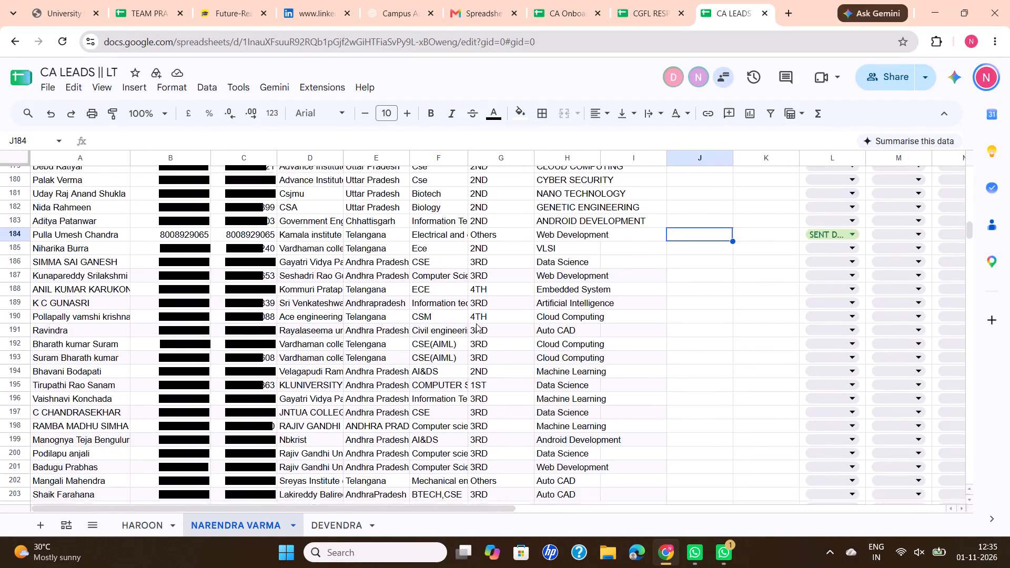
{"action": "scroll", "coordinate": [476, 323], "scroll_direction": "down", "scroll_amount": 1}
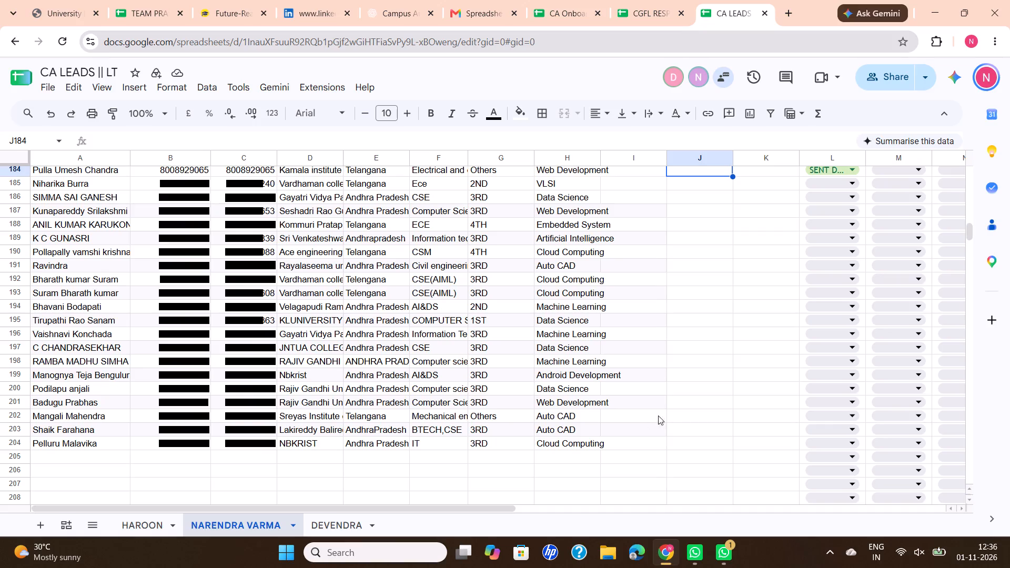
{"action": "left_click", "coordinate": [648, 6]}
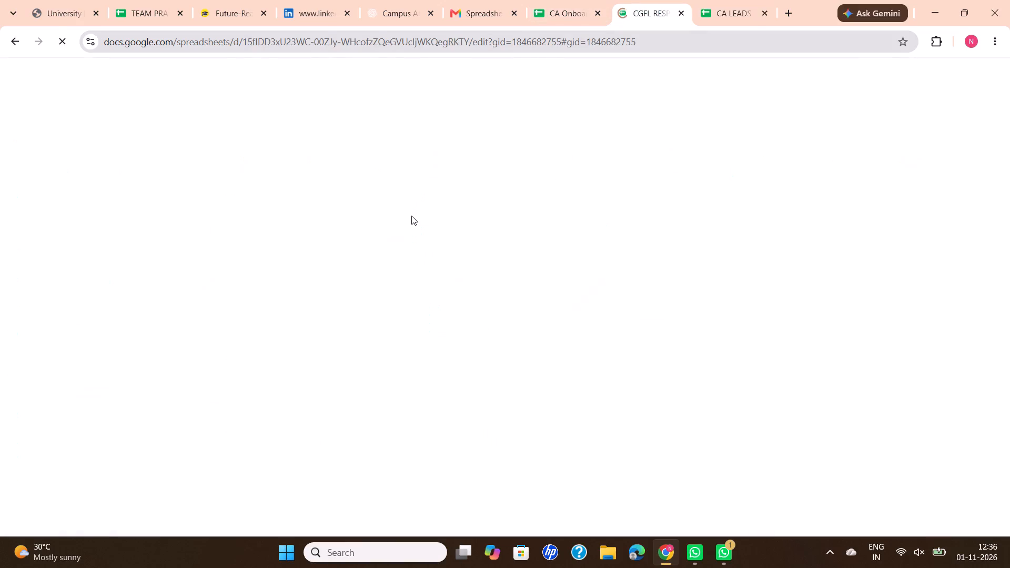
{"action": "scroll", "coordinate": [391, 372], "scroll_direction": "down", "scroll_amount": 3}
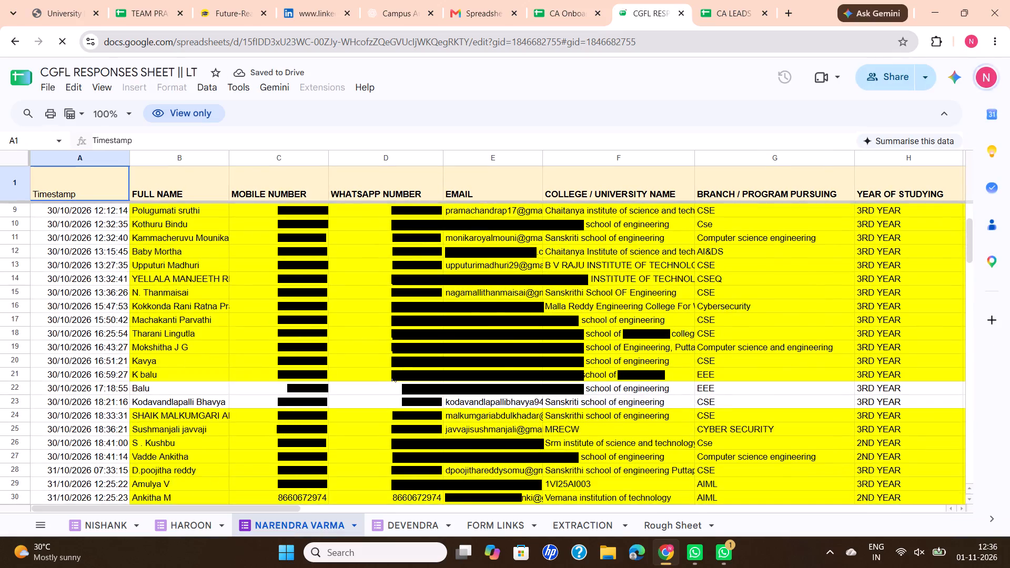
{"action": "scroll", "coordinate": [391, 372], "scroll_direction": "down", "scroll_amount": 1}
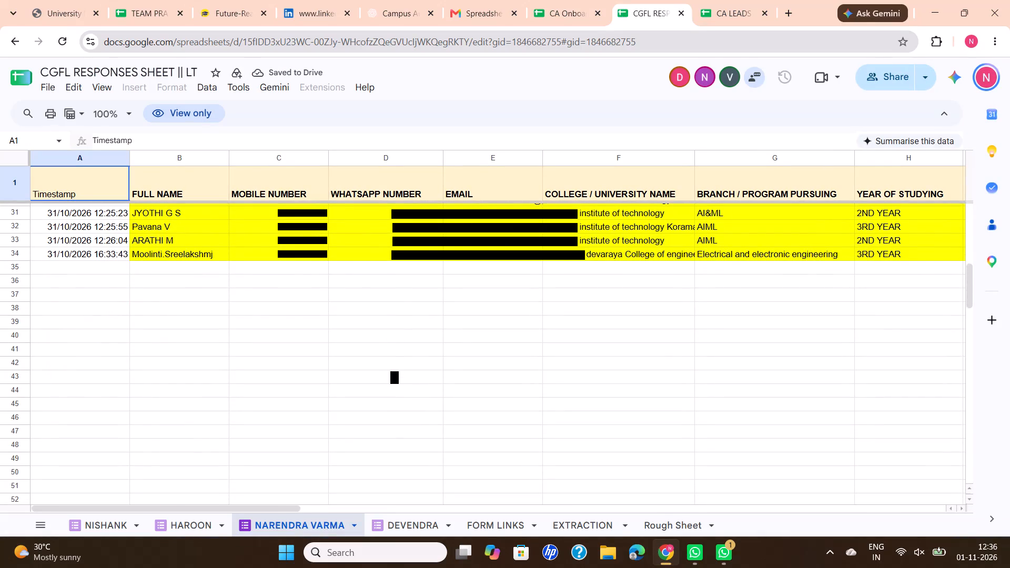
{"action": "scroll", "coordinate": [391, 372], "scroll_direction": "up", "scroll_amount": 1}
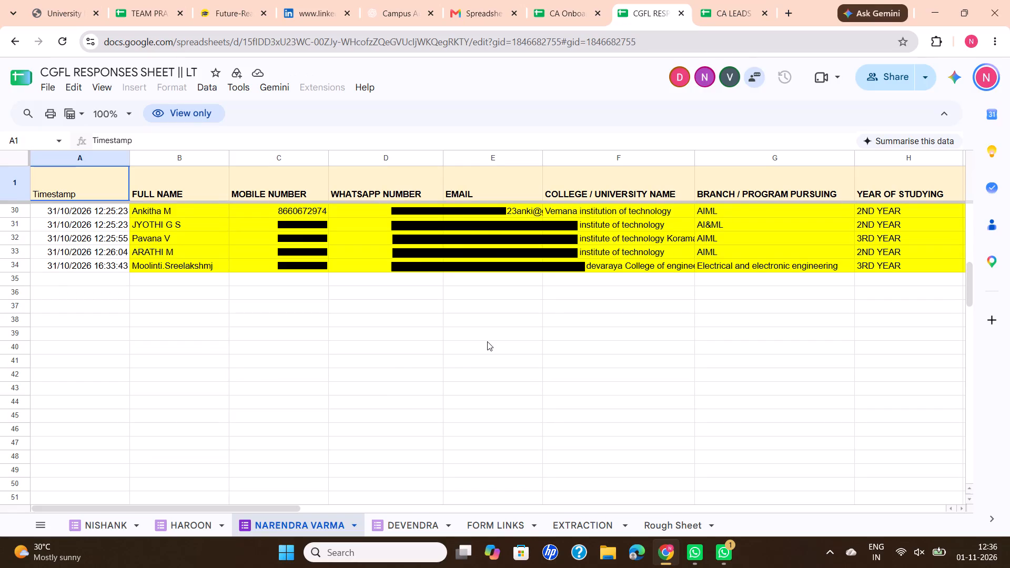
{"action": "scroll", "coordinate": [487, 341], "scroll_direction": "up", "scroll_amount": 1}
{"action": "left_click", "coordinate": [77, 275]}
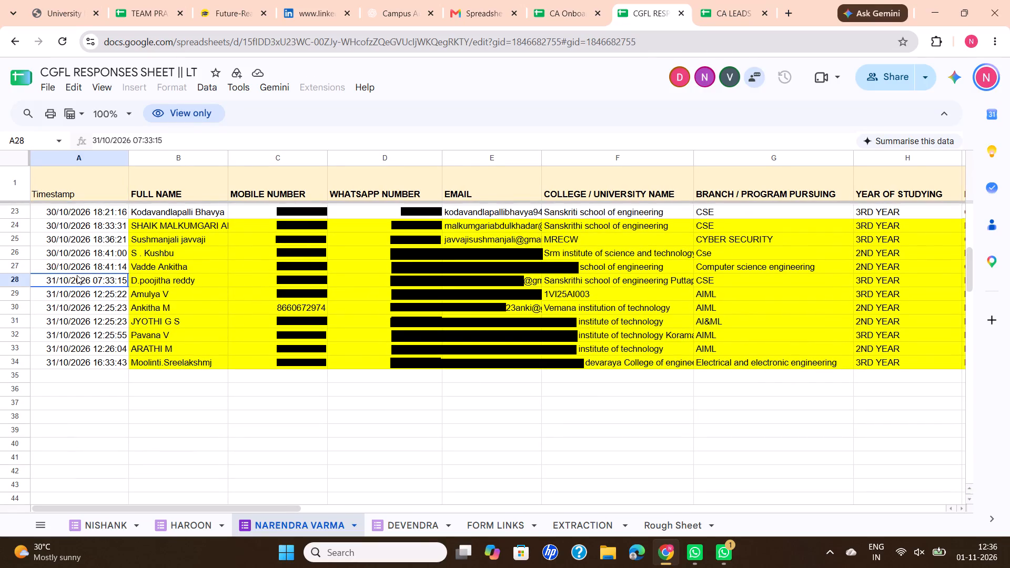
{"action": "scroll", "coordinate": [95, 333], "scroll_direction": "left", "scroll_amount": 7}
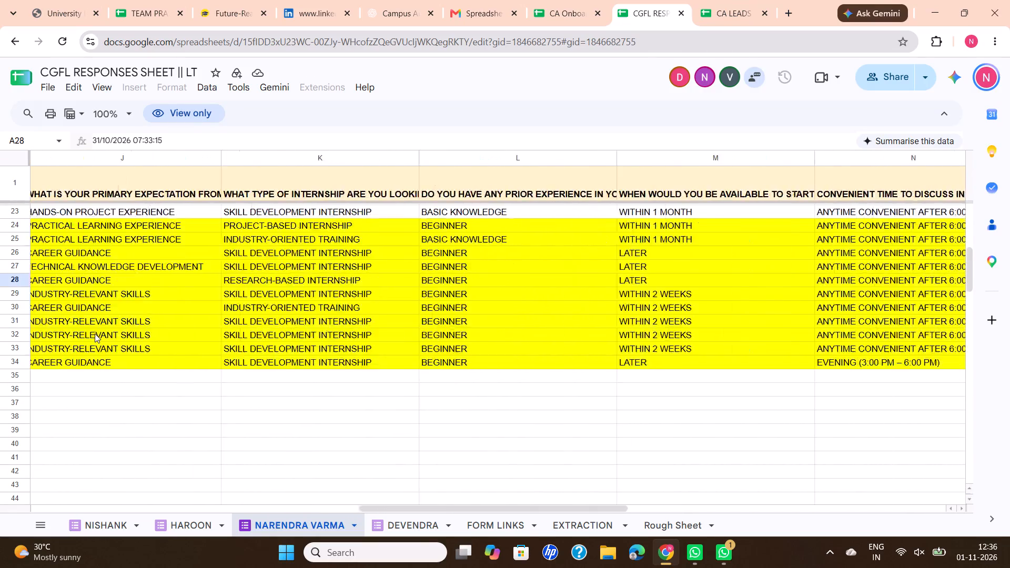
{"action": "scroll", "coordinate": [95, 333], "scroll_direction": "up", "scroll_amount": 3}
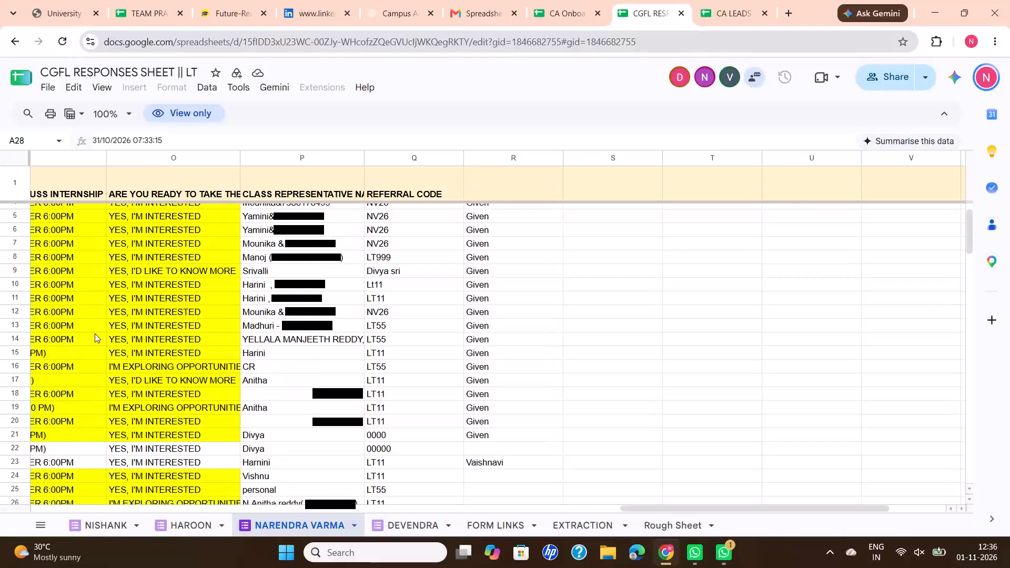
{"action": "scroll", "coordinate": [95, 333], "scroll_direction": "down", "scroll_amount": 1}
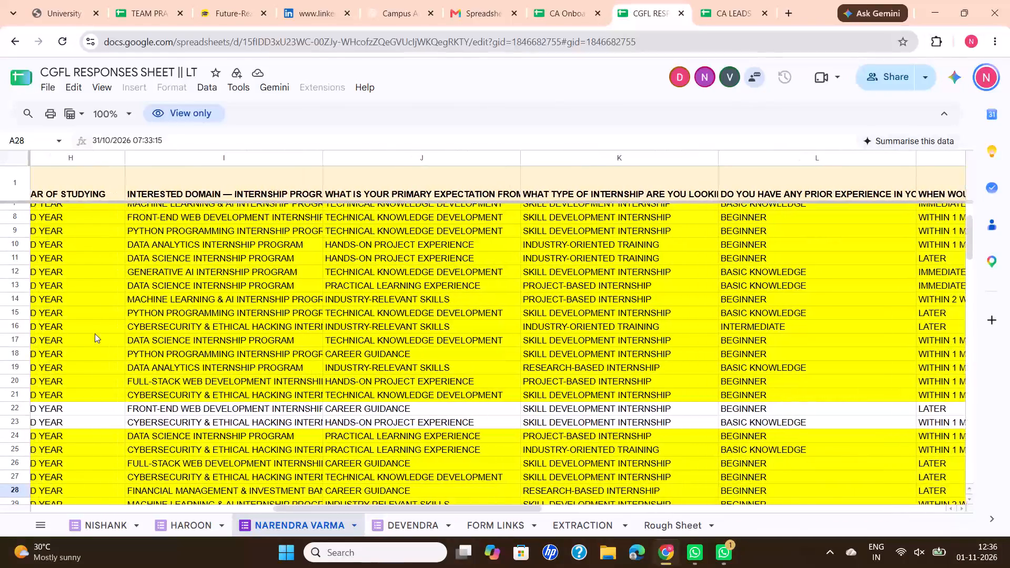
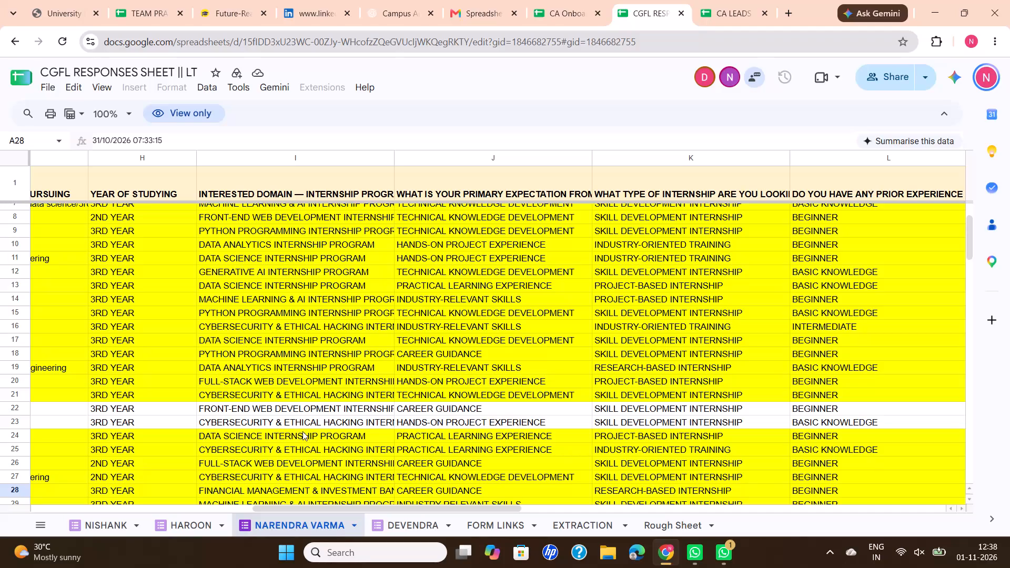
Examine the last form responses on the current NARENDRA sheet, from contact and college details through to internship preferences.
{"action": "scroll", "coordinate": [704, 437], "scroll_direction": "down", "scroll_amount": 1}
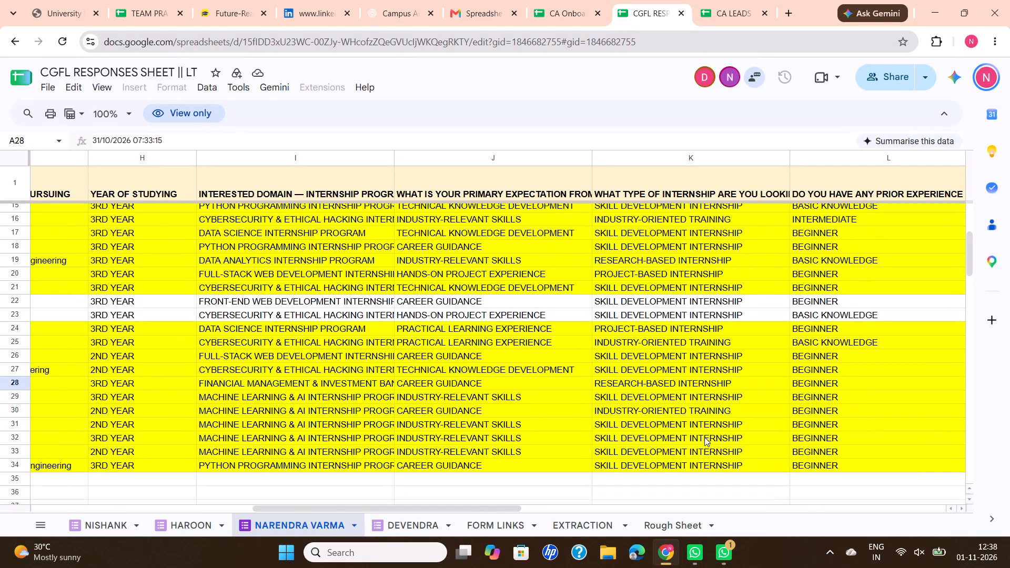
{"action": "scroll", "coordinate": [704, 437], "scroll_direction": "down", "scroll_amount": 2}
{"action": "scroll", "coordinate": [704, 437], "scroll_direction": "right", "scroll_amount": 13}
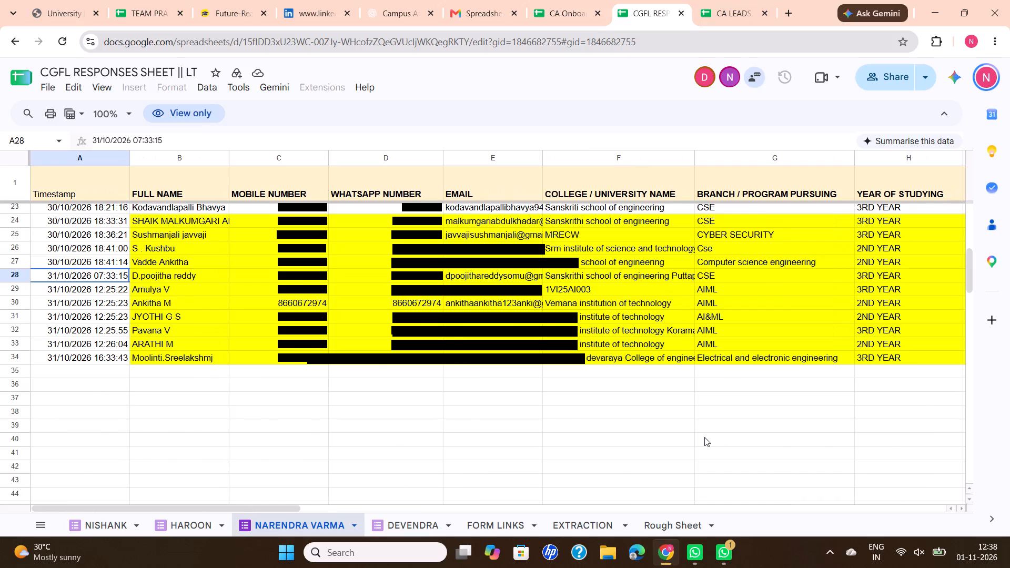
{"action": "left_click", "coordinate": [650, 384]}
{"action": "left_click", "coordinate": [628, 376]}
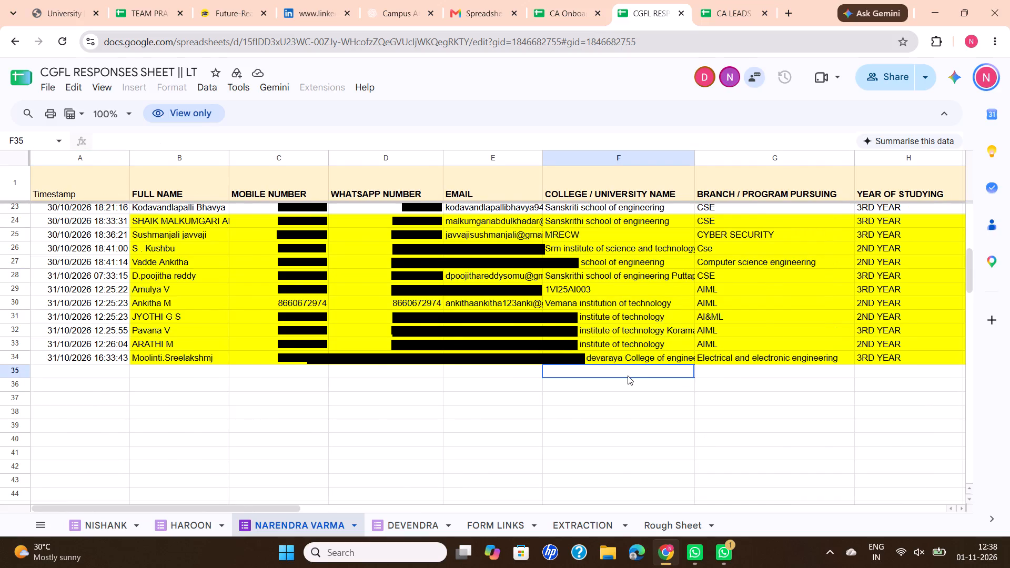
{"action": "scroll", "coordinate": [628, 376], "scroll_direction": "right", "scroll_amount": 2}
{"action": "scroll", "coordinate": [628, 376], "scroll_direction": "left", "scroll_amount": 6}
{"action": "scroll", "coordinate": [628, 376], "scroll_direction": "up", "scroll_amount": 3}
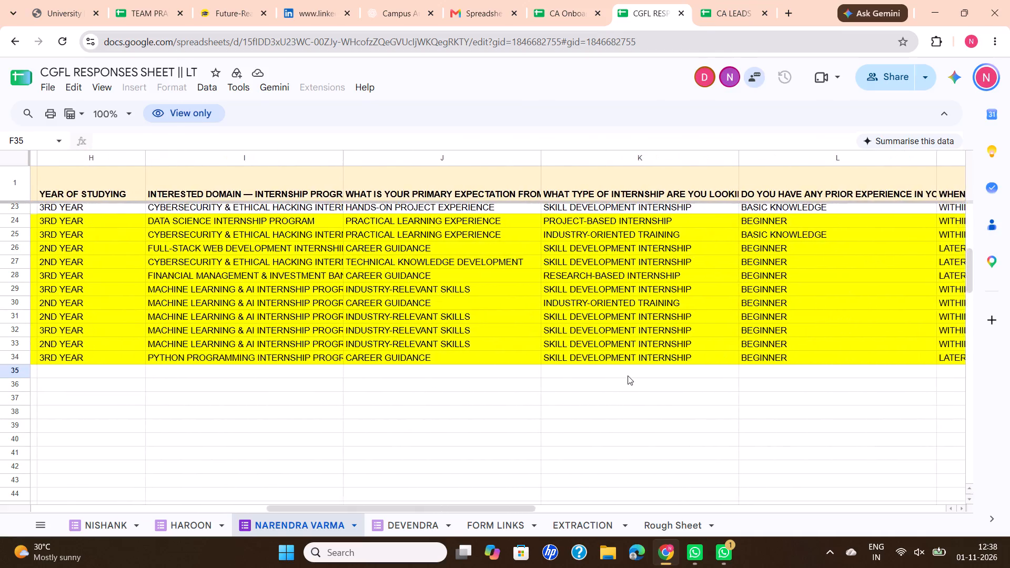
{"action": "scroll", "coordinate": [628, 376], "scroll_direction": "up", "scroll_amount": 2}
{"action": "scroll", "coordinate": [628, 376], "scroll_direction": "right", "scroll_amount": 7}
Check the most recent form responses on the HAROON and DEVENDRA sheets, then return to the NARENDRA sheet.
{"action": "left_click", "coordinate": [205, 519]}
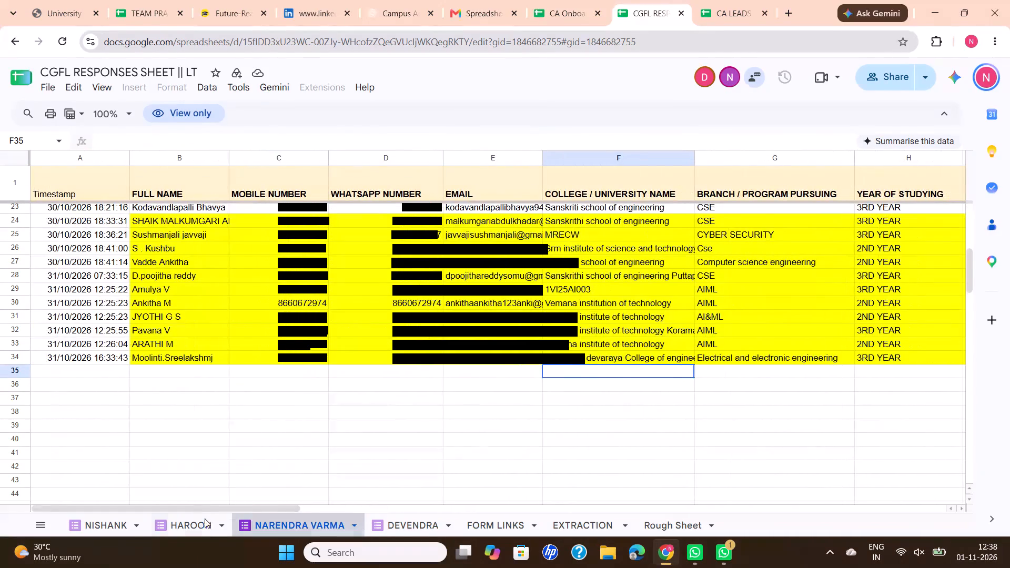
{"action": "scroll", "coordinate": [337, 367], "scroll_direction": "down", "scroll_amount": 6}
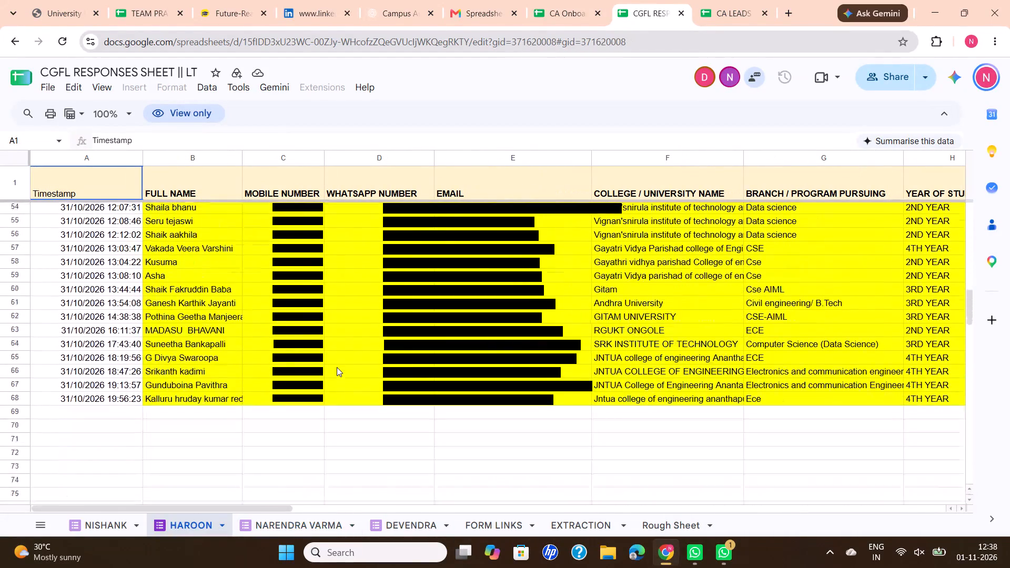
{"action": "left_click", "coordinate": [428, 519]}
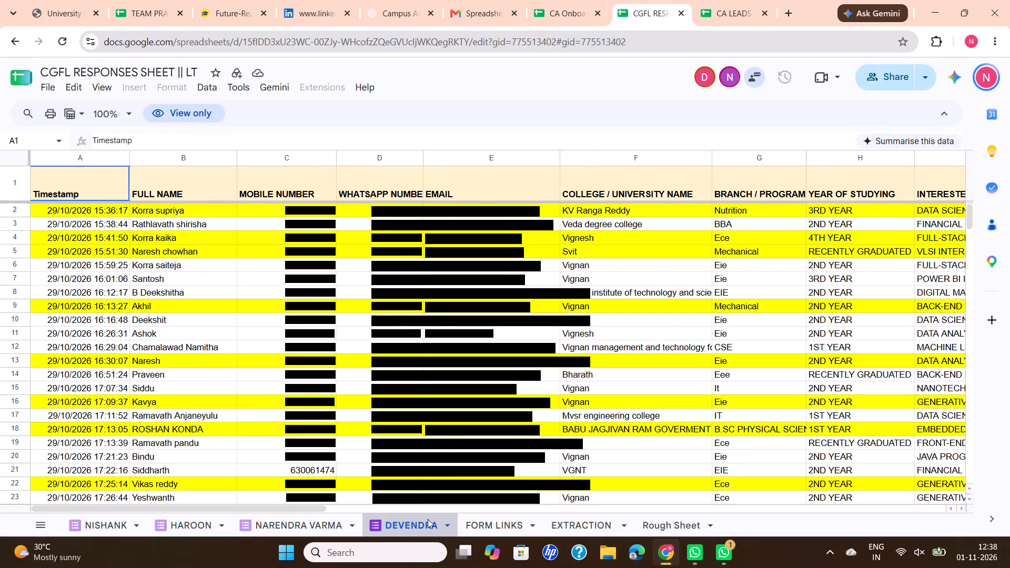
{"action": "scroll", "coordinate": [356, 403], "scroll_direction": "down", "scroll_amount": 5}
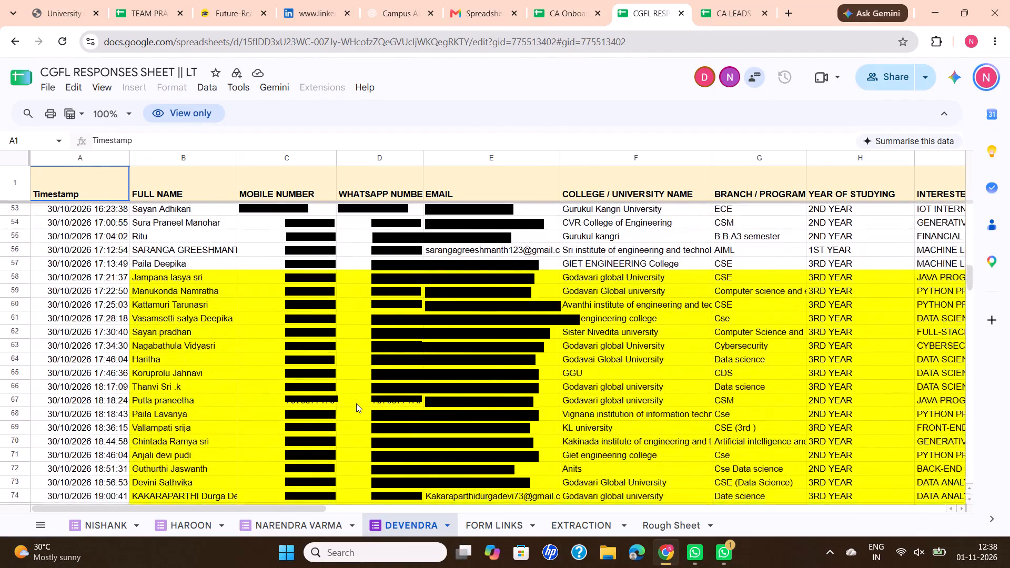
{"action": "scroll", "coordinate": [356, 403], "scroll_direction": "down", "scroll_amount": 3}
{"action": "scroll", "coordinate": [356, 403], "scroll_direction": "up", "scroll_amount": 1}
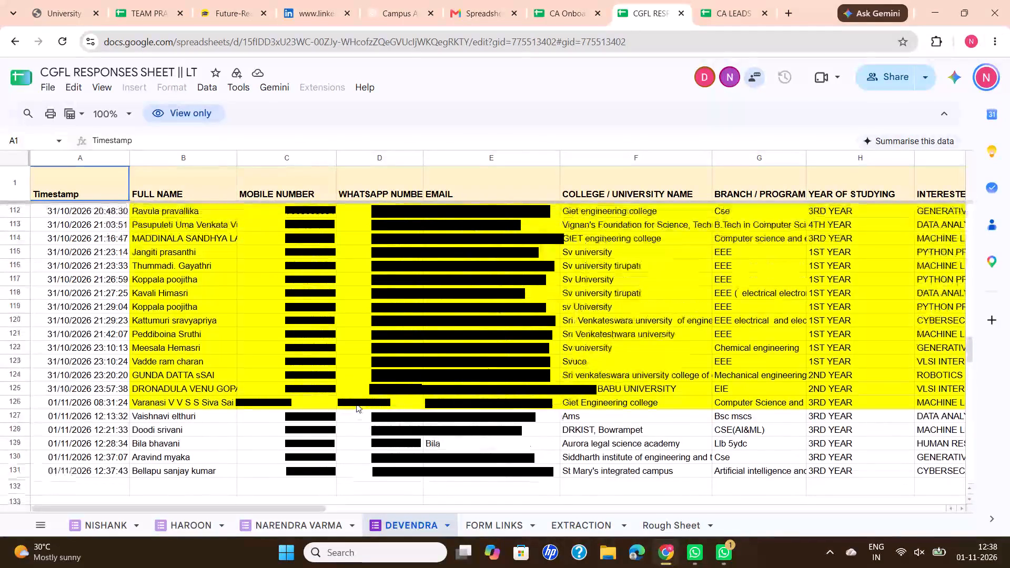
{"action": "scroll", "coordinate": [448, 461], "scroll_direction": "left", "scroll_amount": 1}
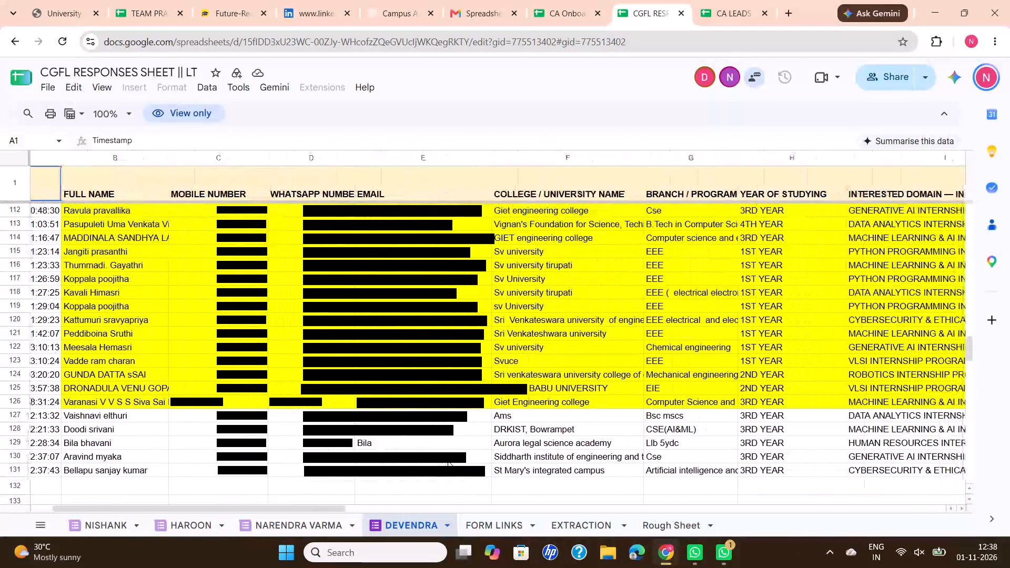
{"action": "left_click", "coordinate": [319, 522]}
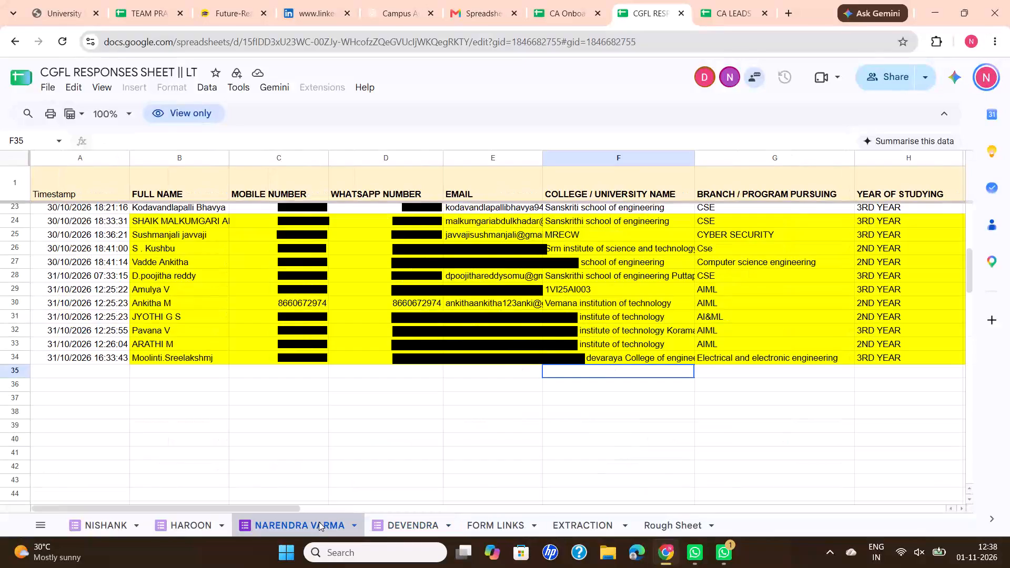
Switch to the CA LEADS spreadsheet and review the last leads listed on its NARENDRA sheet.
{"action": "left_click", "coordinate": [735, 13]}
{"action": "scroll", "coordinate": [633, 284], "scroll_direction": "down", "scroll_amount": 1}
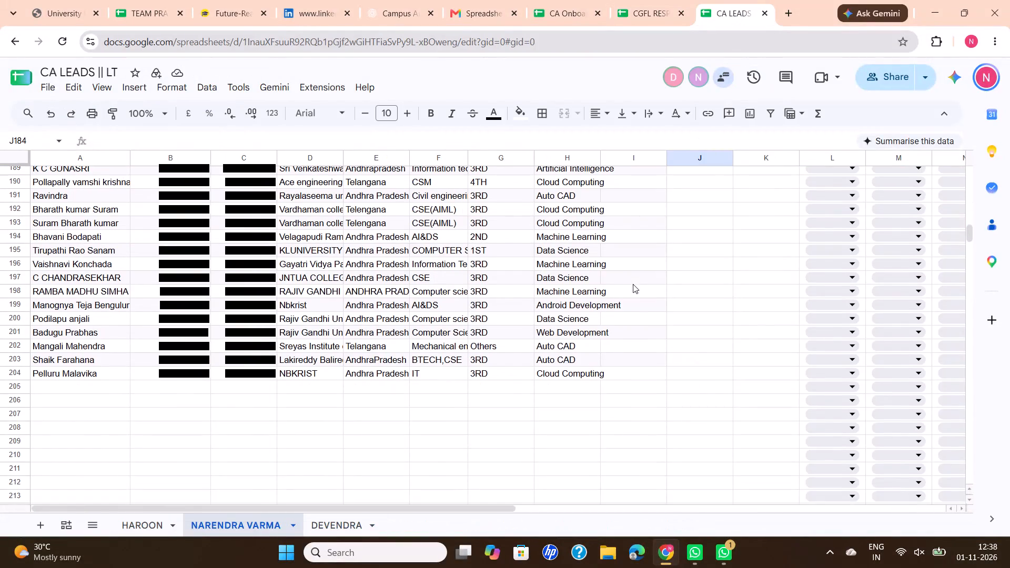
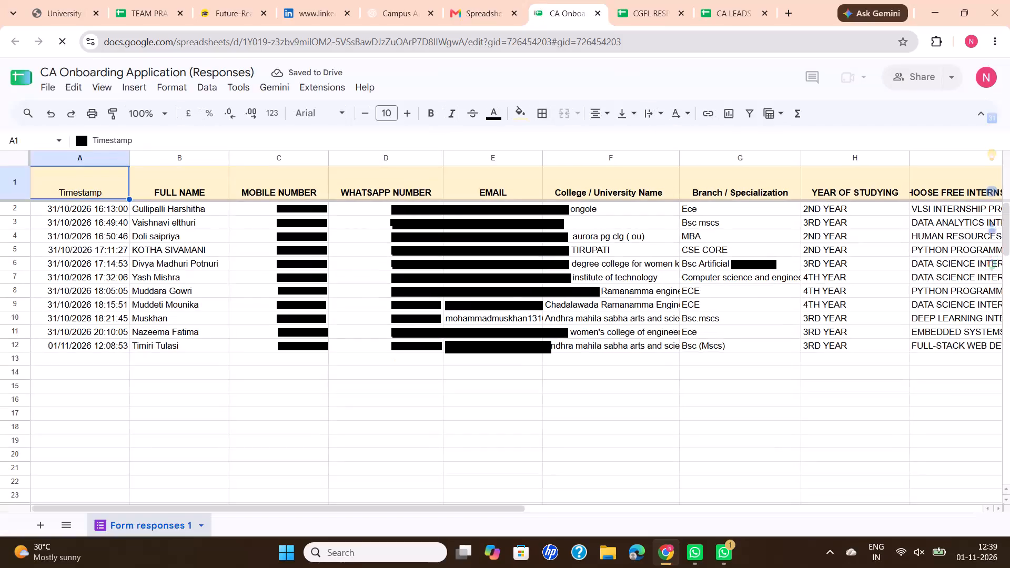
Examine the CA Onboarding Application responses, from student and college details through to the internship domain, referred friends and lead-gen BD name.
{"action": "scroll", "coordinate": [536, 343], "scroll_direction": "down", "scroll_amount": 1}
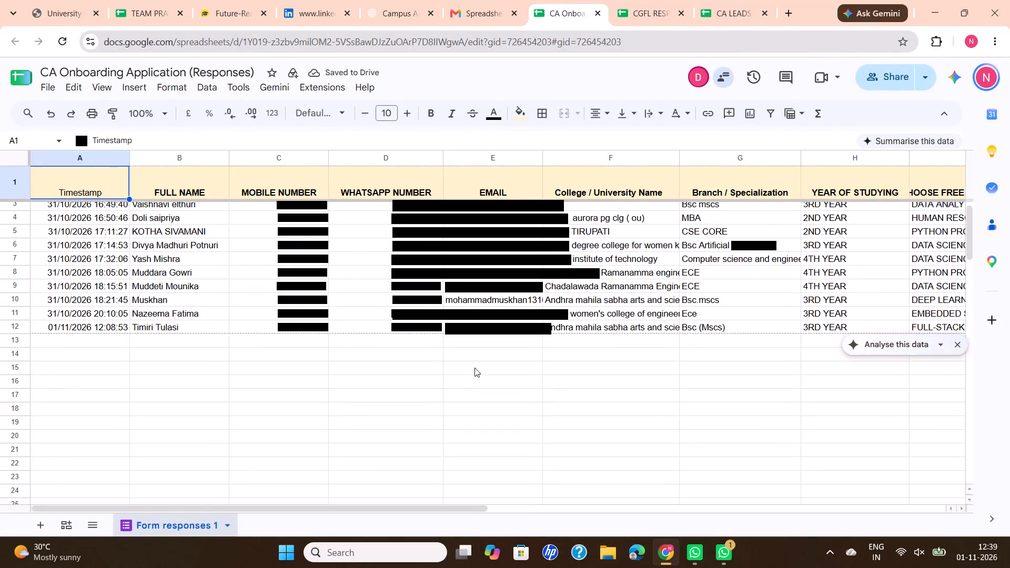
{"action": "scroll", "coordinate": [474, 368], "scroll_direction": "left", "scroll_amount": 6}
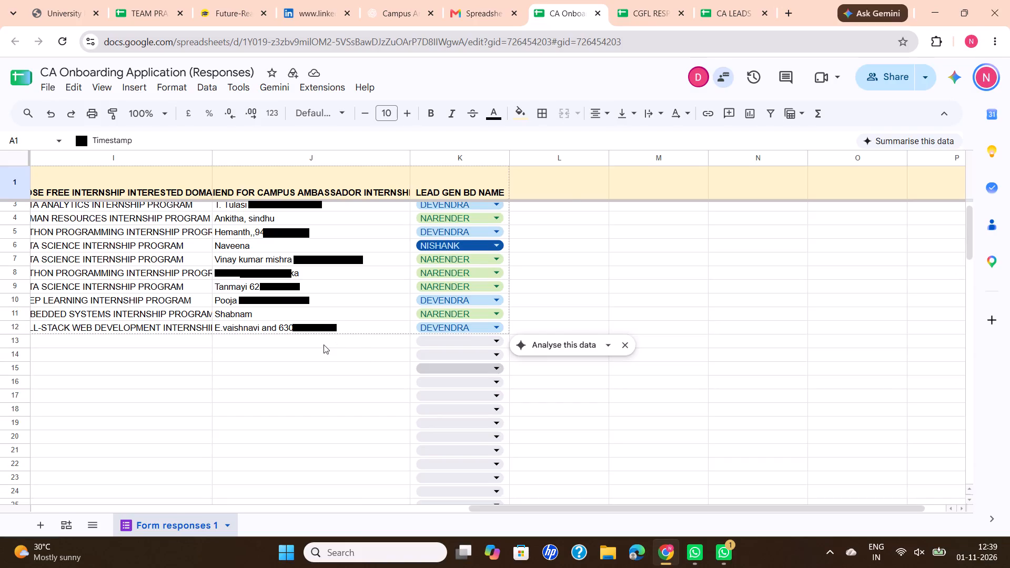
{"action": "scroll", "coordinate": [324, 344], "scroll_direction": "right", "scroll_amount": 12}
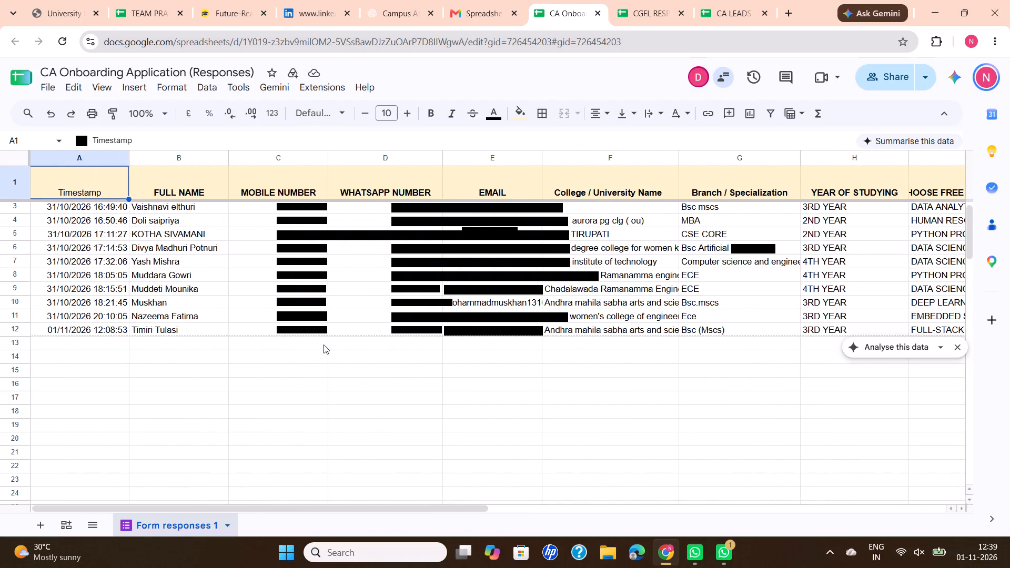
{"action": "left_click", "coordinate": [729, 5]}
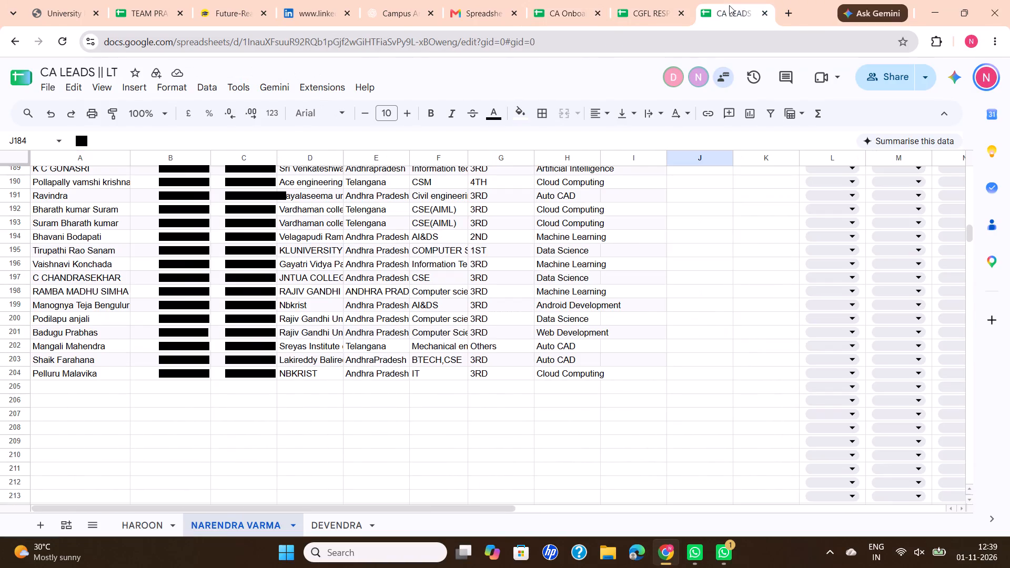
{"action": "scroll", "coordinate": [598, 222], "scroll_direction": "up", "scroll_amount": 2}
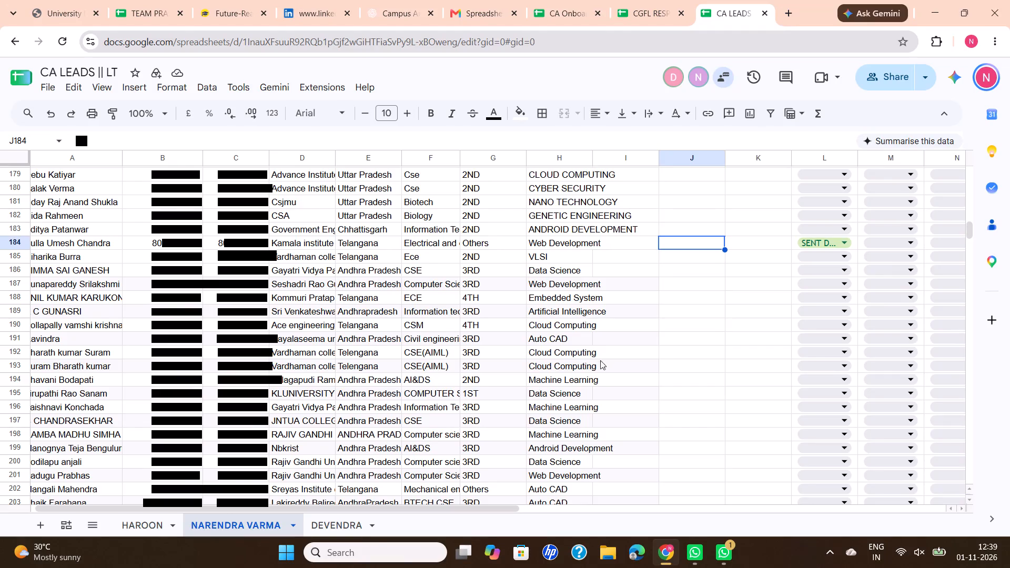
{"action": "left_click", "coordinate": [623, 261]}
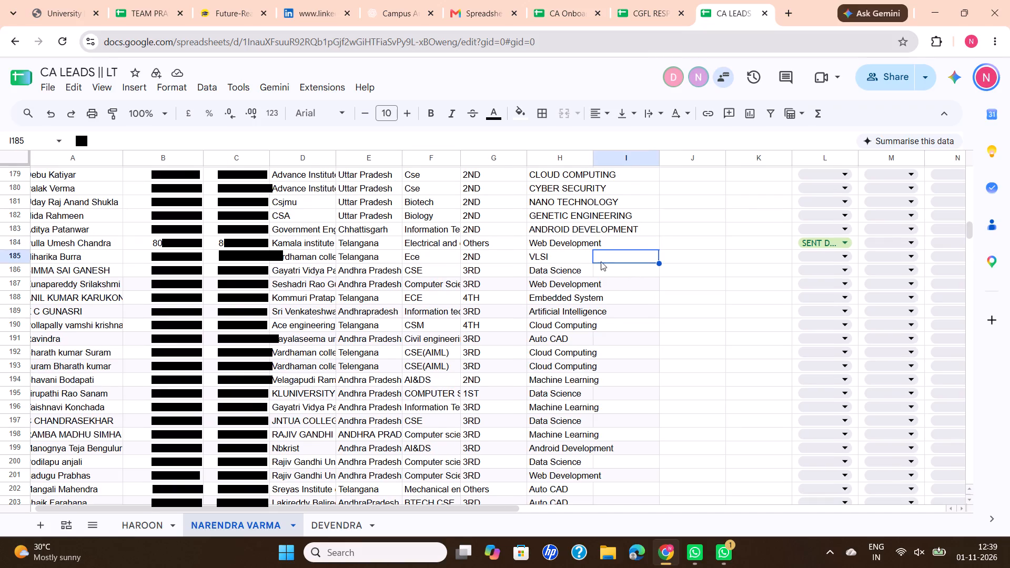
{"action": "left_click", "coordinate": [255, 255]}
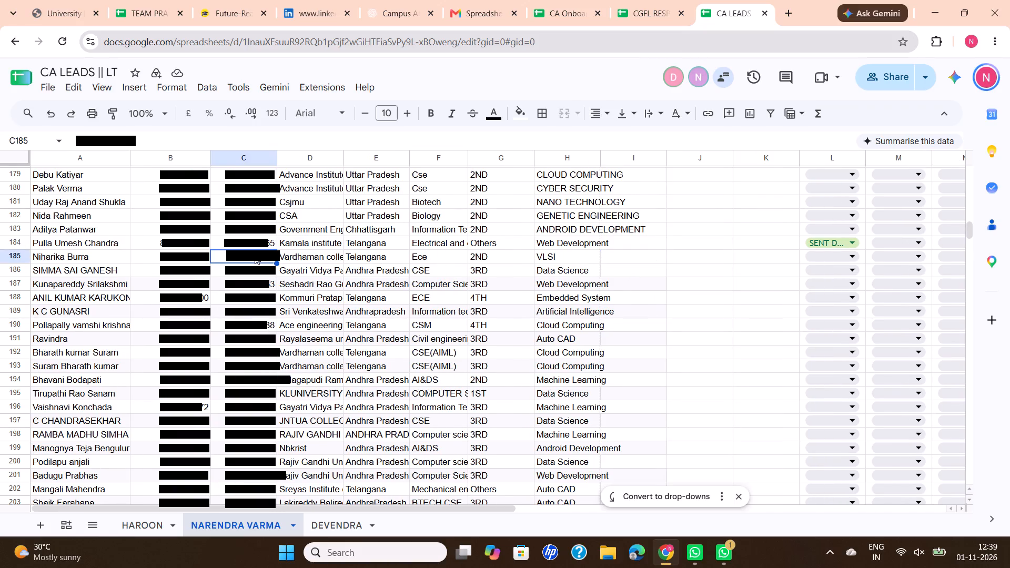
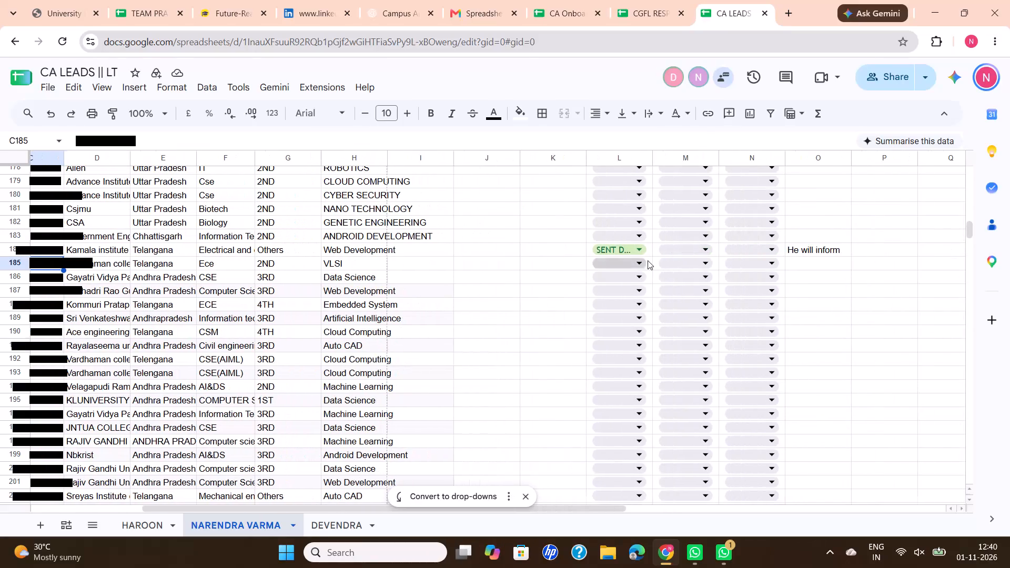
Set the column L status of the row 185 VLSI lead to NOT INTERESTED.
{"action": "left_click", "coordinate": [614, 265]}
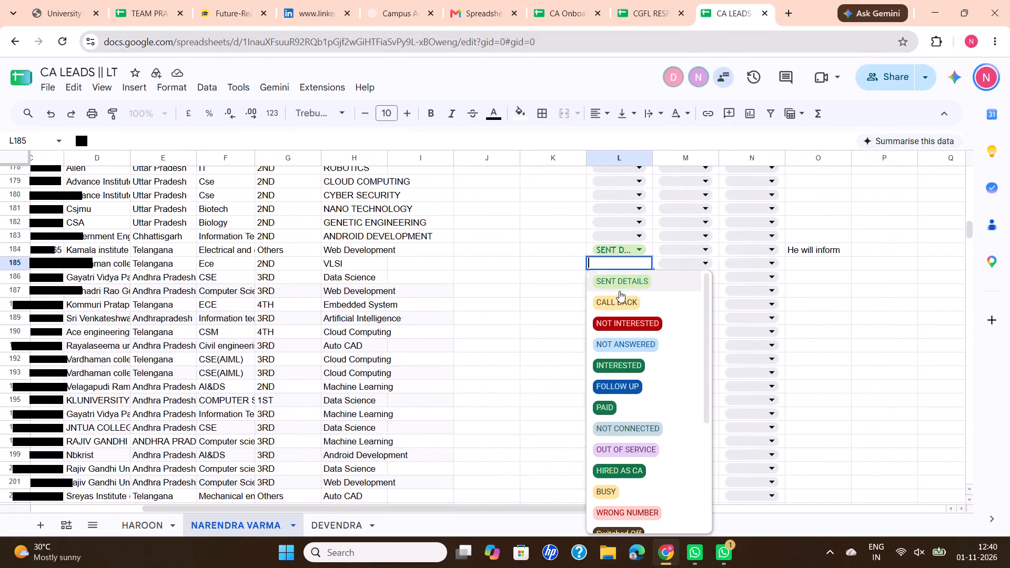
{"action": "left_click", "coordinate": [619, 323]}
{"action": "left_click", "coordinate": [544, 276]}
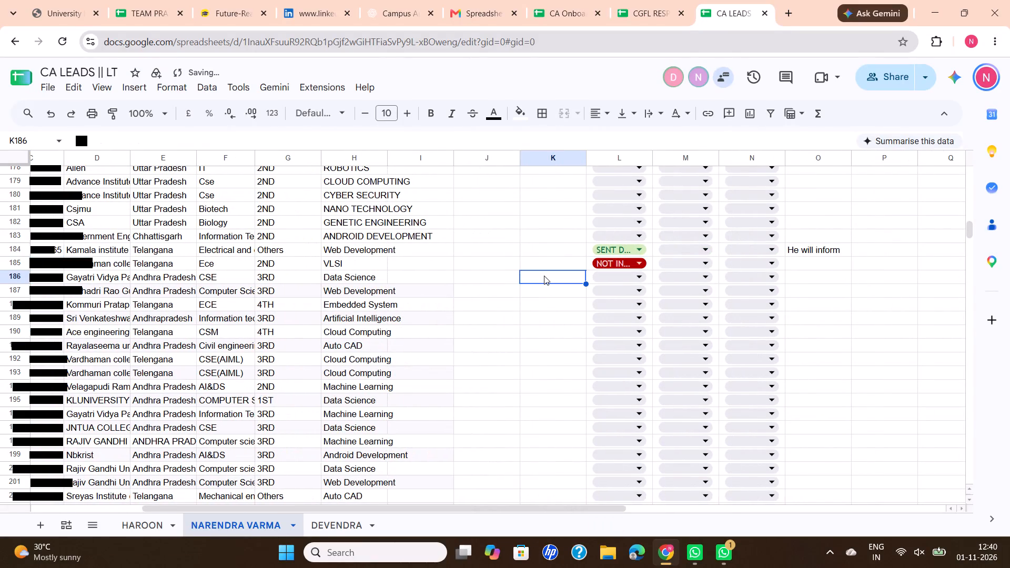
Select the column C contact number of the row 186 Data Science lead.
{"action": "scroll", "coordinate": [544, 276], "scroll_direction": "right", "scroll_amount": 2}
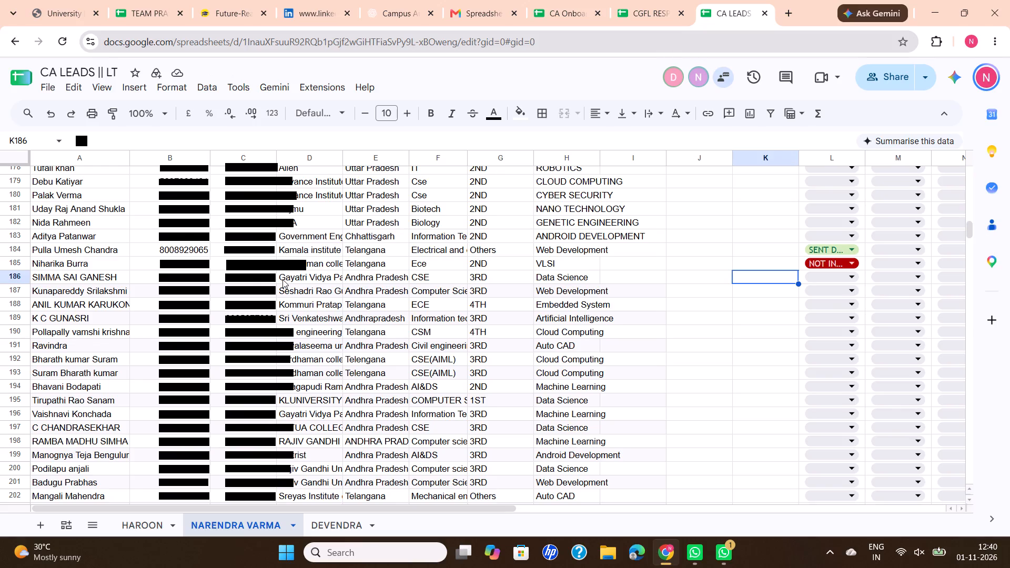
{"action": "left_click", "coordinate": [256, 276]}
{"action": "scroll", "coordinate": [256, 276], "scroll_direction": "right", "scroll_amount": 2}
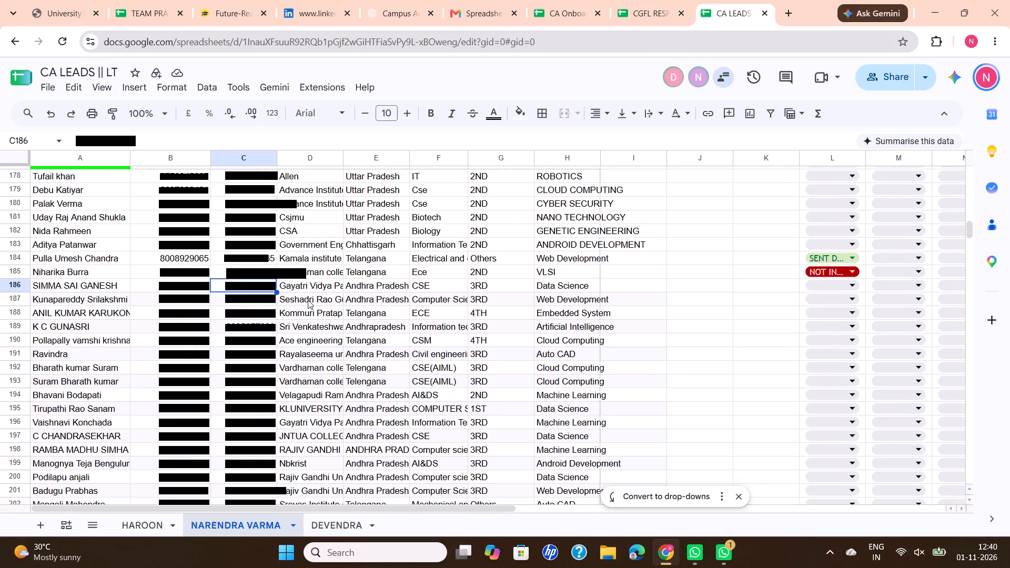
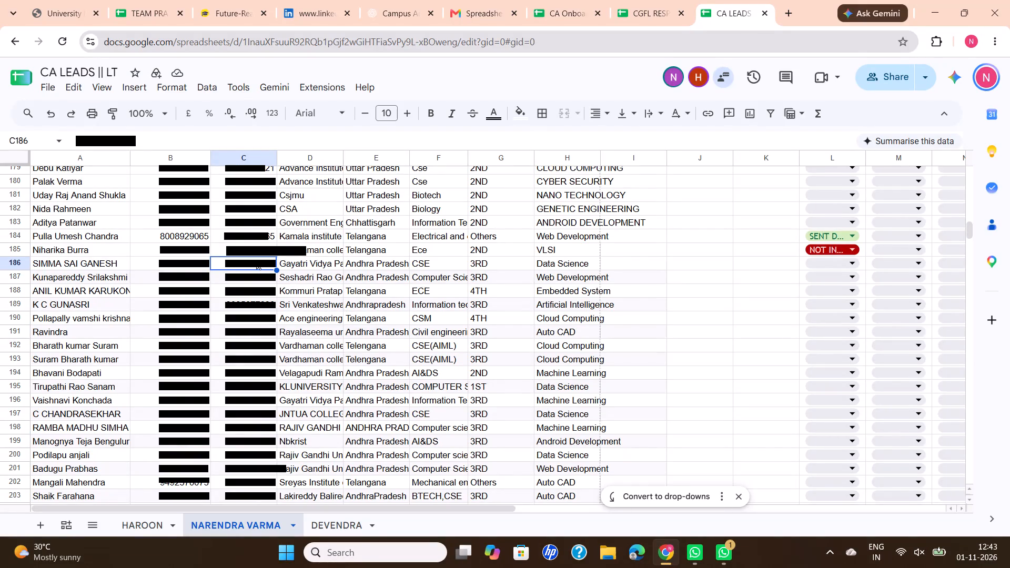
Copy the column C contact number of the row 186 Data Science lead from inside its cell.
{"action": "triple_click", "coordinate": [256, 260]}
{"action": "key", "text": "ctrl+c"}
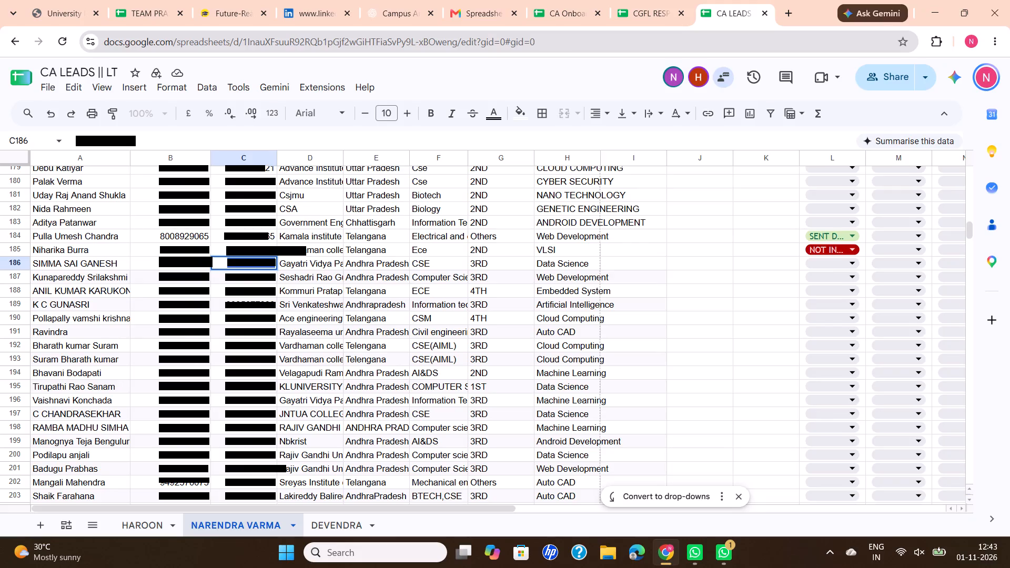
{"action": "key", "text": "ctrl+c"}
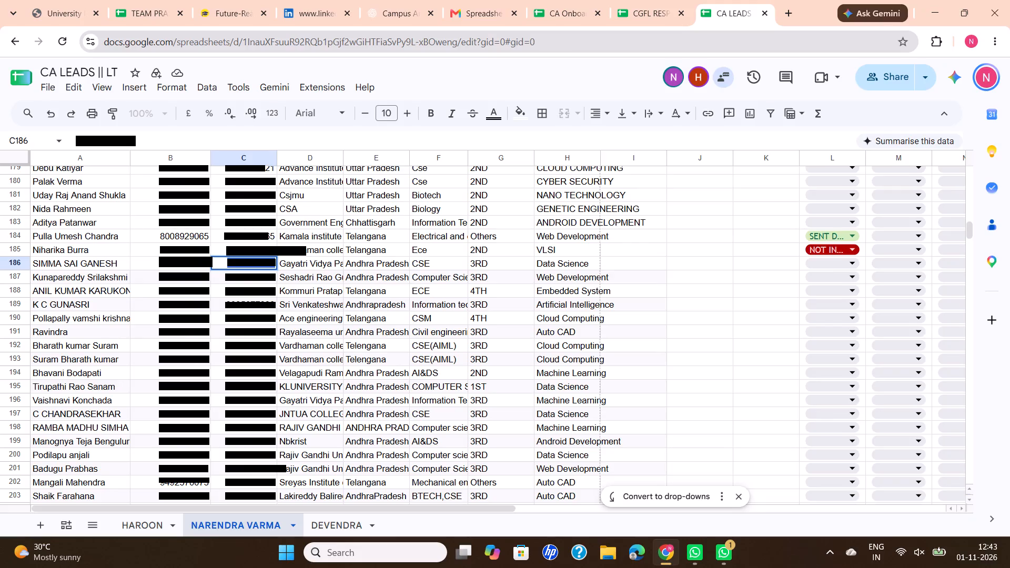
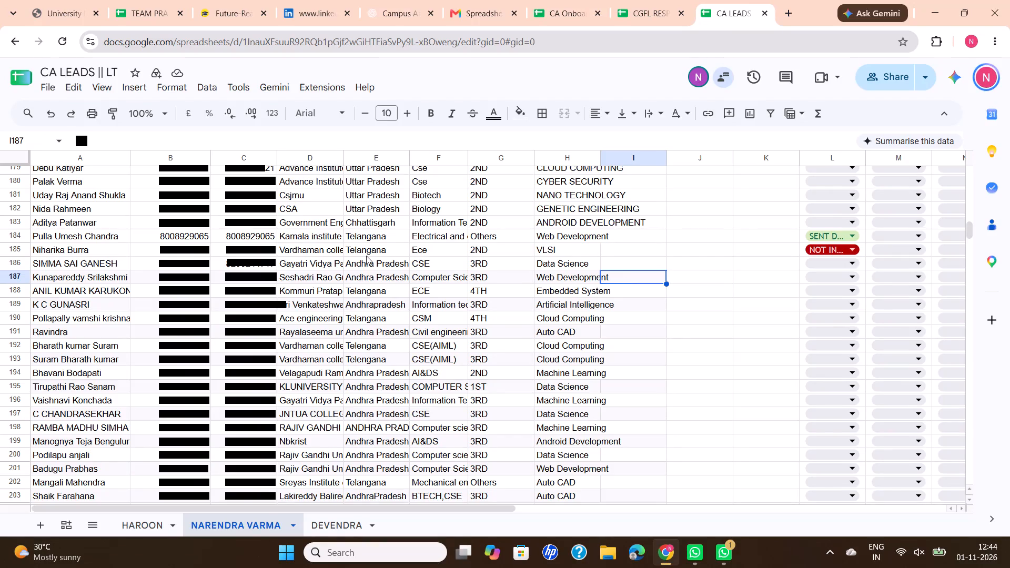
Check the name and contact cells of the row 187 Web Development lead, ending on the column C contact number.
{"action": "left_click", "coordinate": [185, 270]}
{"action": "left_click", "coordinate": [184, 273]}
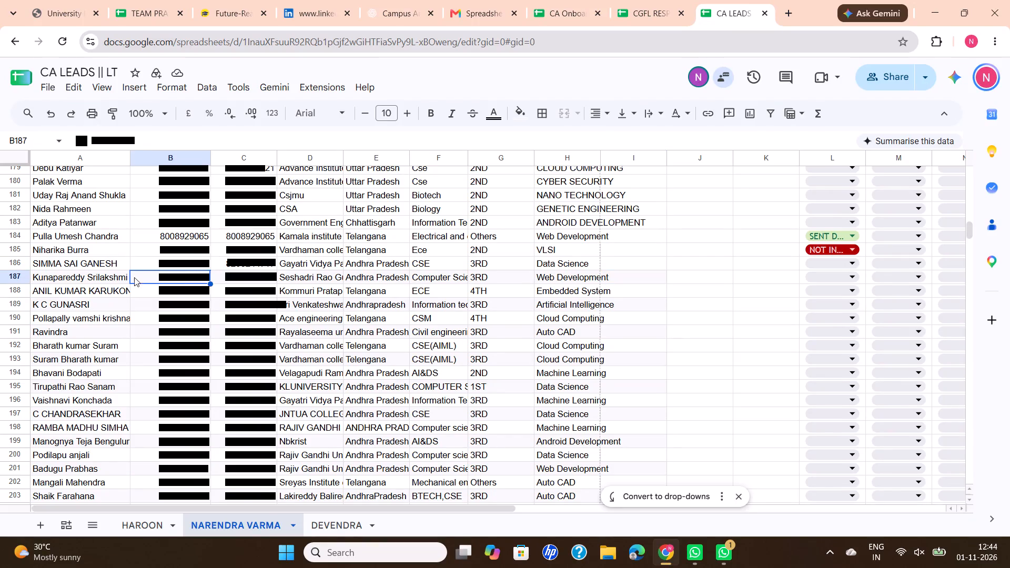
{"action": "triple_click", "coordinate": [109, 274]}
{"action": "left_click", "coordinate": [226, 276]}
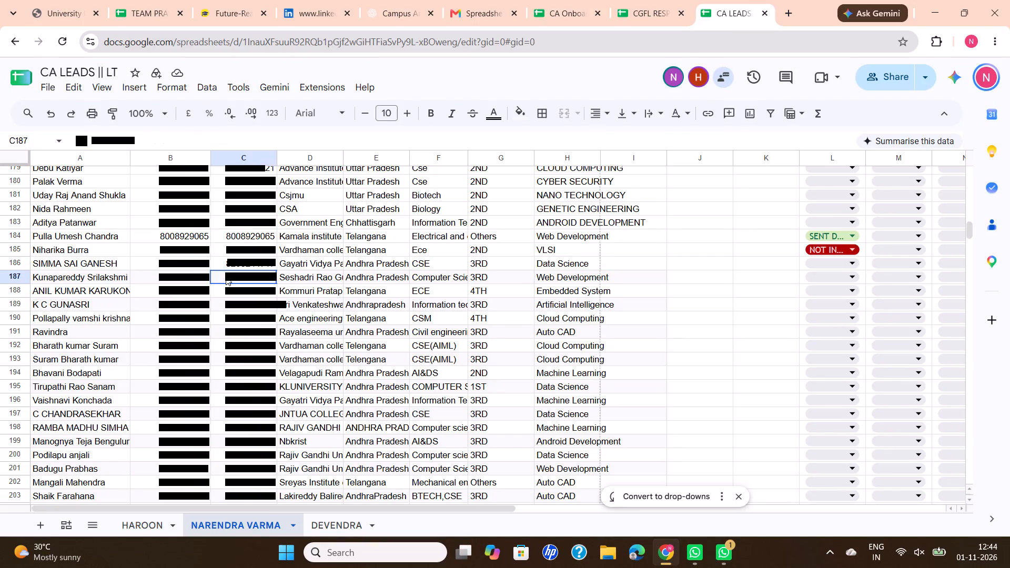
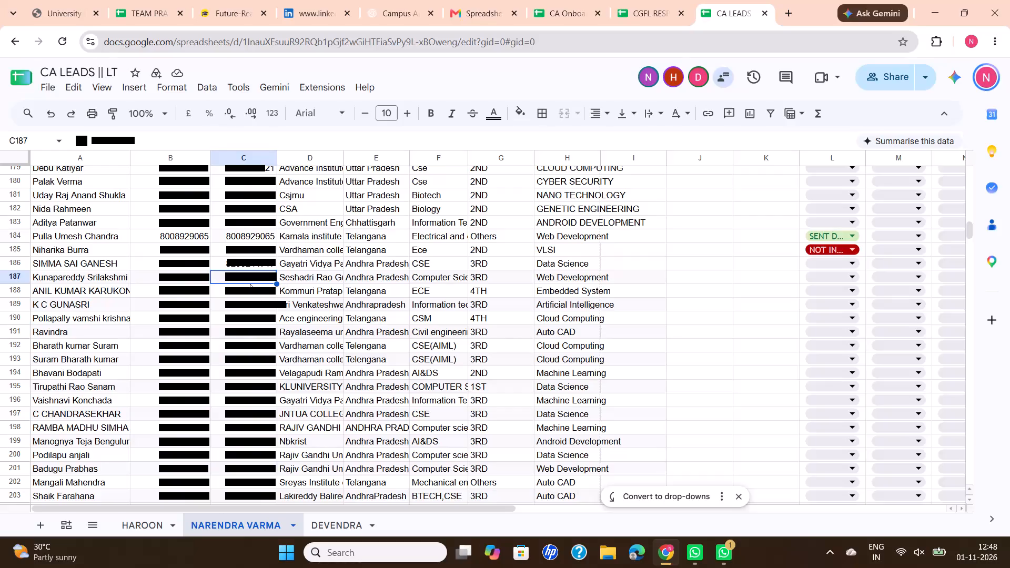
Copy the column C contact number of the row 187 Web Development lead.
{"action": "triple_click", "coordinate": [245, 278]}
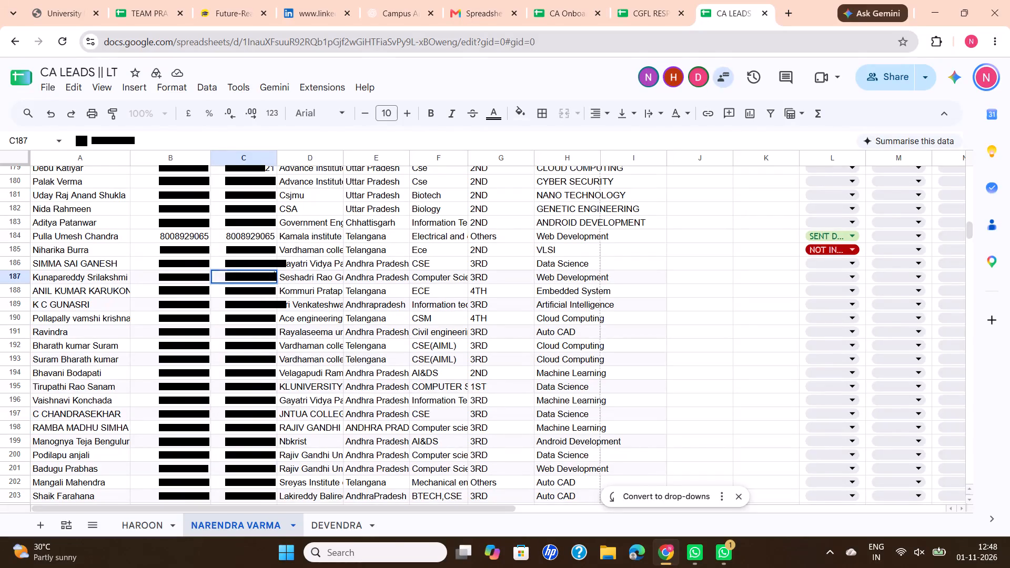
{"action": "key", "text": "ctrl+c"}
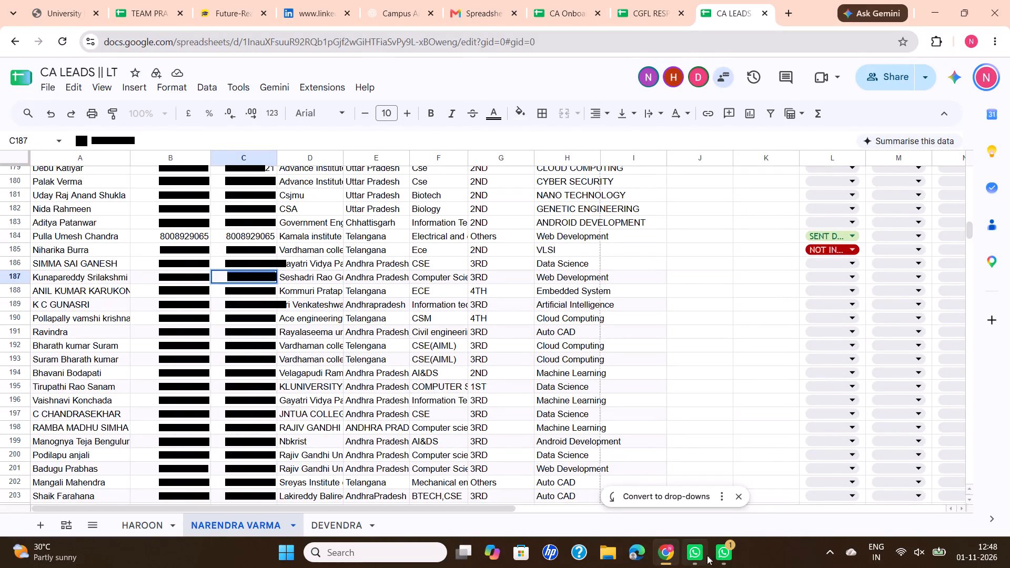
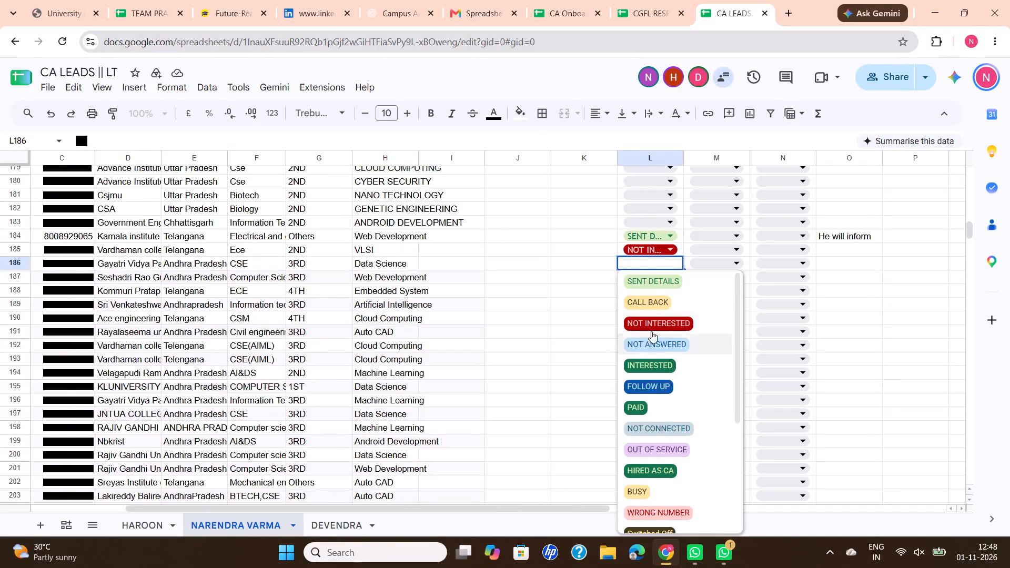
Set the column L call status to SENT DETAILS for the leads in rows 186 and 187.
{"action": "left_click", "coordinate": [650, 283]}
{"action": "left_click", "coordinate": [660, 279]}
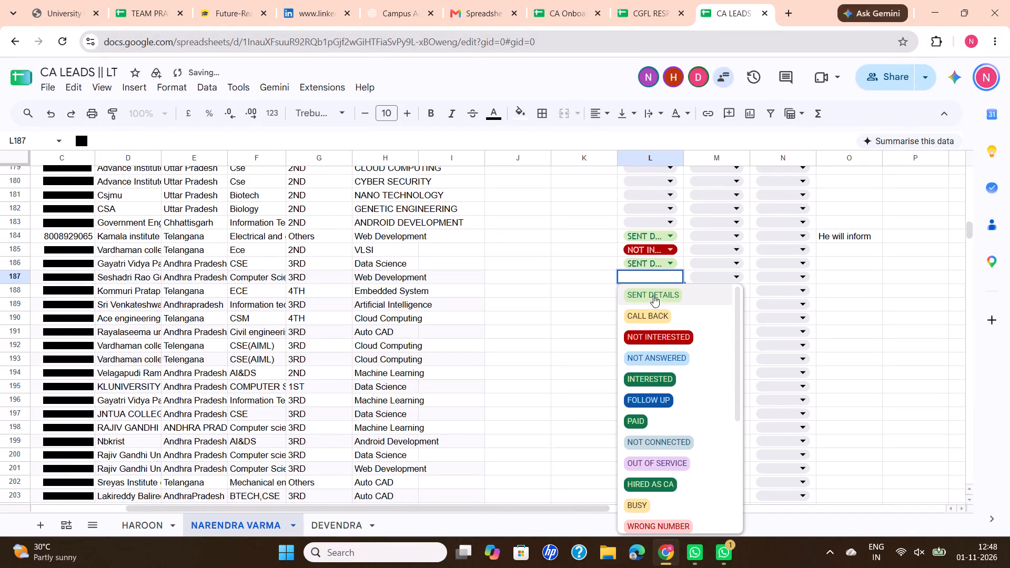
{"action": "left_click", "coordinate": [652, 292]}
Enter the remark "No reply" in column O for the row 186 Data Science lead.
{"action": "double_click", "coordinate": [821, 278]}
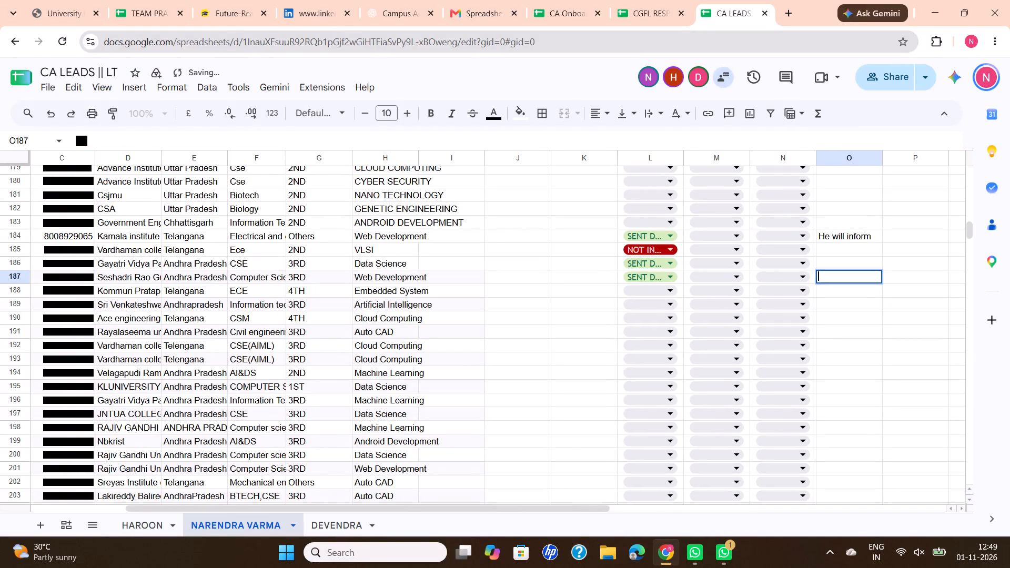
{"action": "key", "text": "Up"}
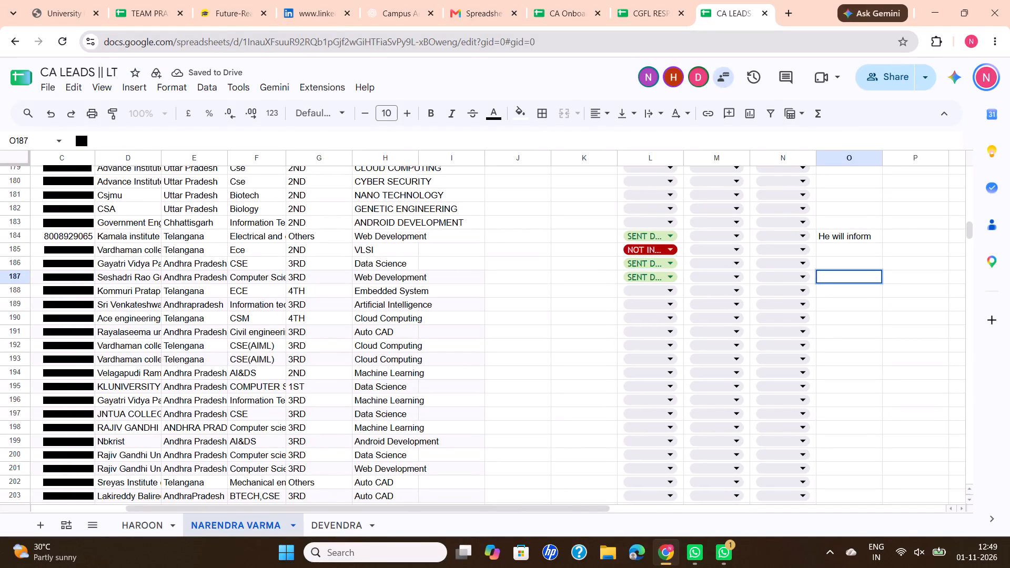
{"action": "triple_click", "coordinate": [822, 267]}
{"action": "type", "text": "No reply"}
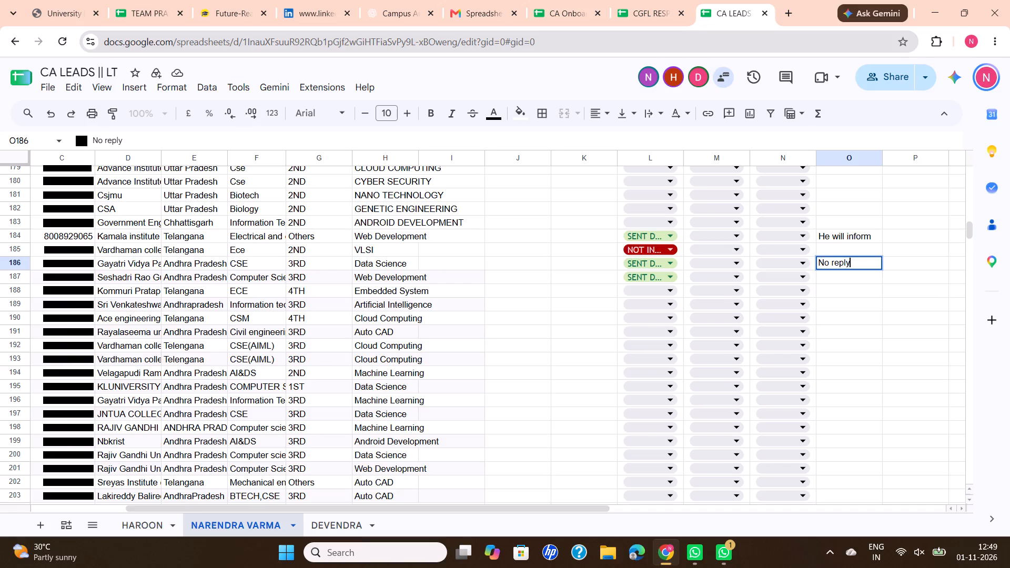
{"action": "left_click", "coordinate": [603, 296]}
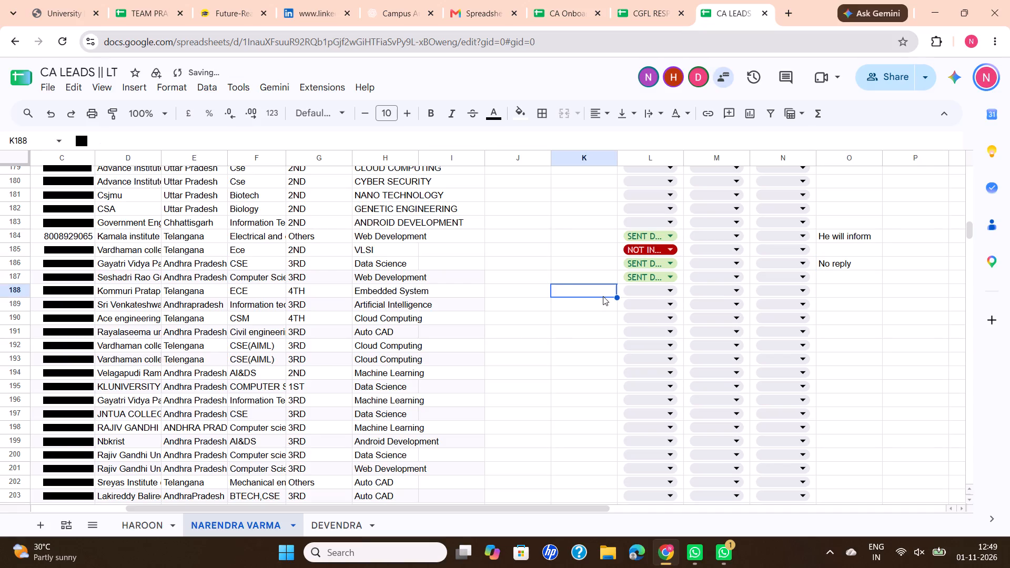
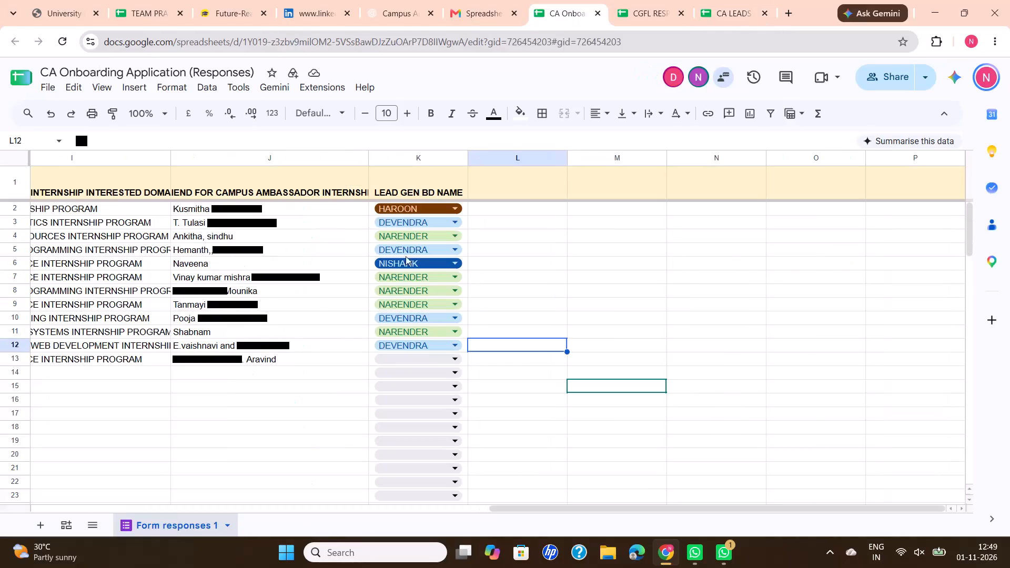
Compare the newest campus ambassador onboarding response in row 13 with the row 186 lead's name and mobile number in CA LEADS.
{"action": "scroll", "coordinate": [340, 334], "scroll_direction": "right", "scroll_amount": 7}
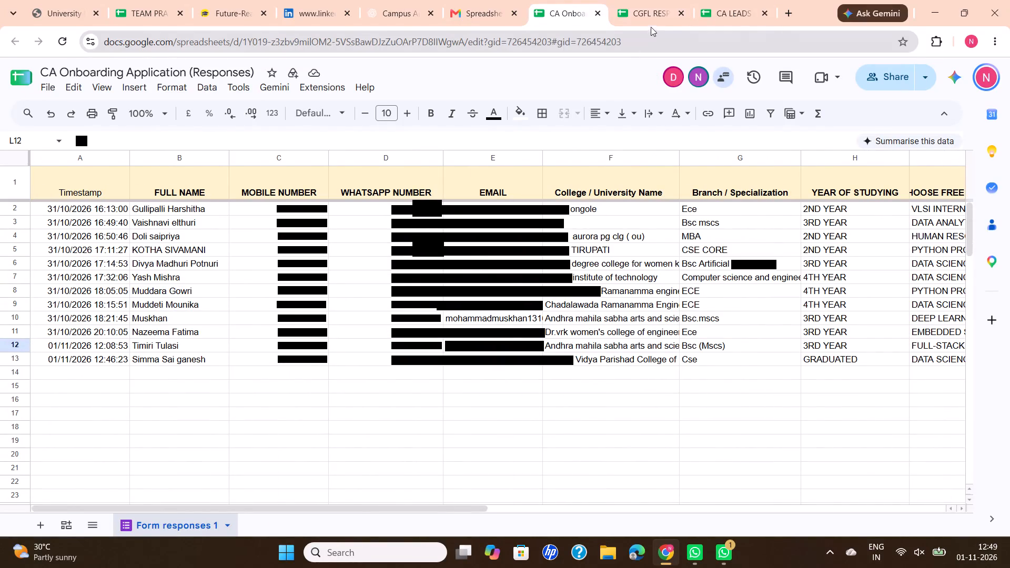
{"action": "left_click", "coordinate": [726, 8]}
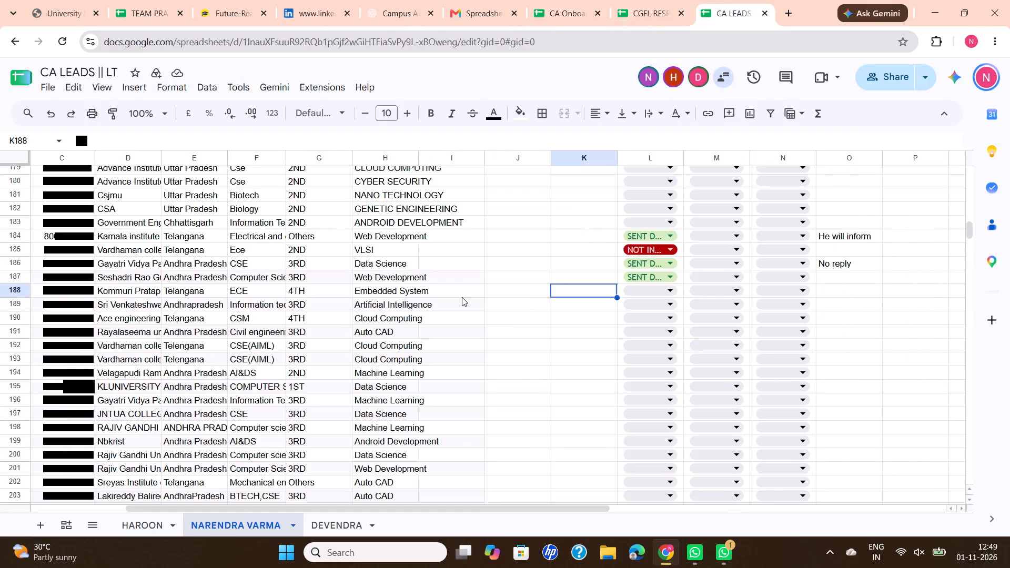
{"action": "scroll", "coordinate": [310, 284], "scroll_direction": "right", "scroll_amount": 5}
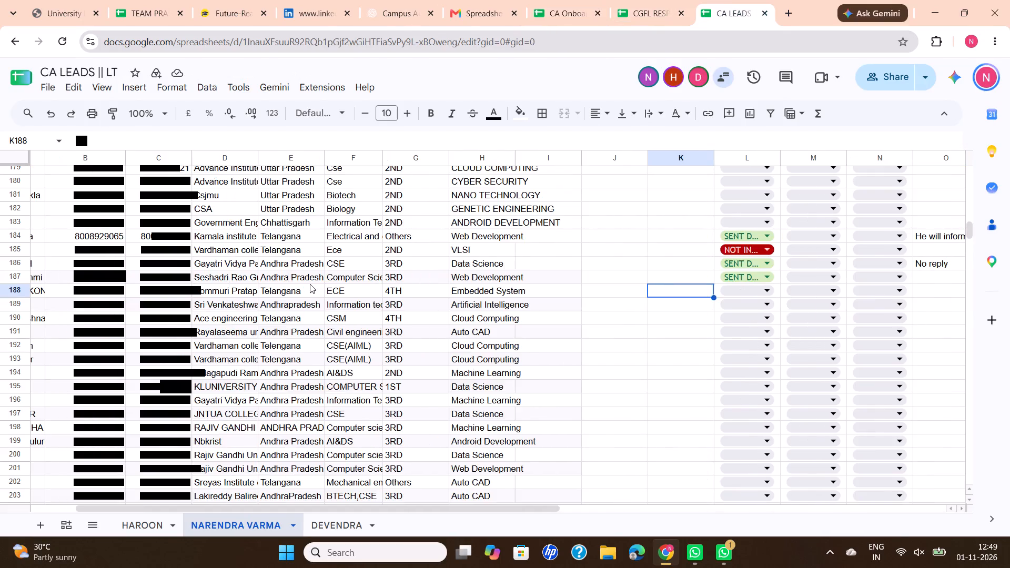
{"action": "left_click", "coordinate": [188, 262]}
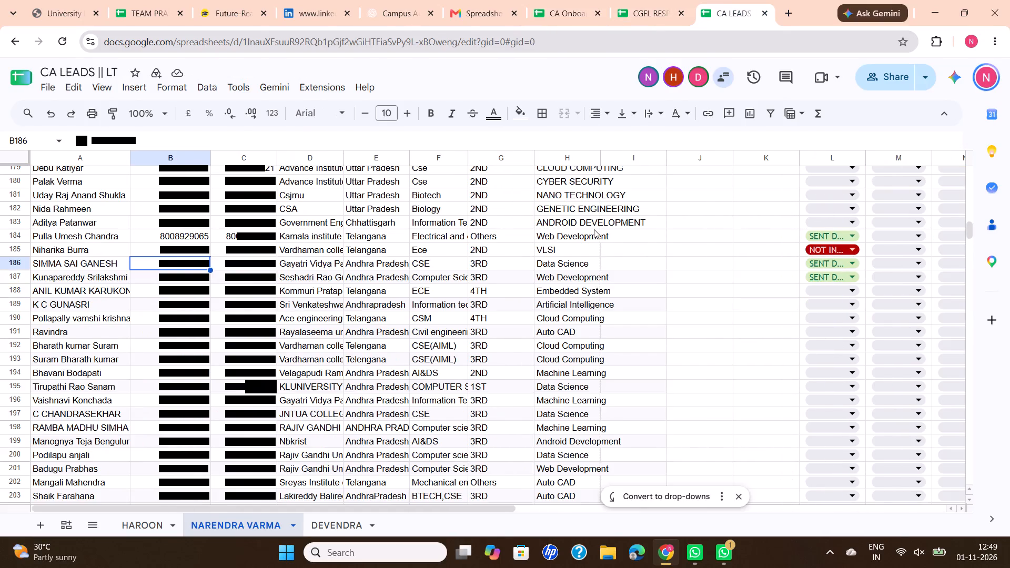
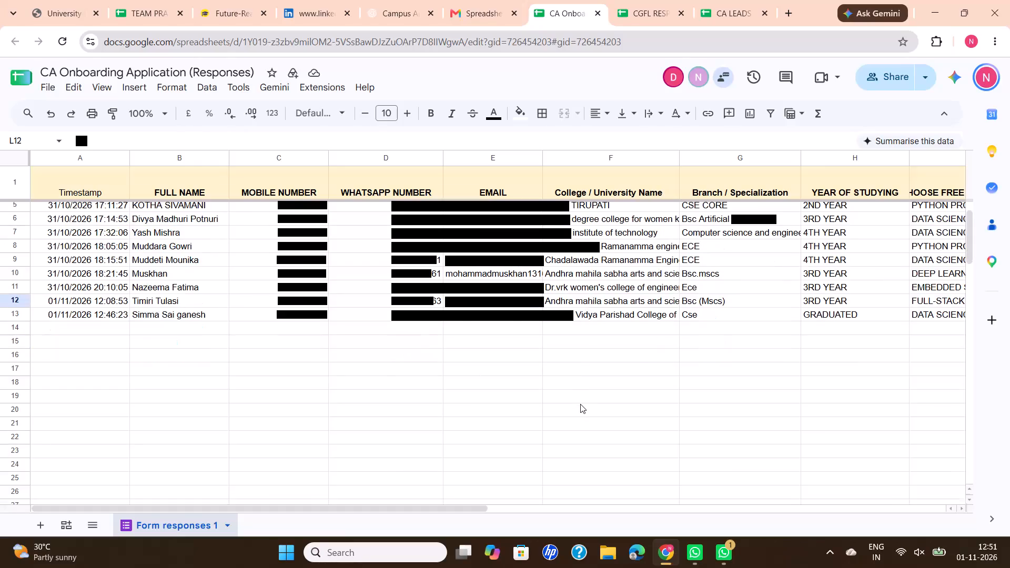
Set the lead gen BD name for the newest onboarding response in row 13 to NARENDER.
{"action": "scroll", "coordinate": [580, 404], "scroll_direction": "left", "scroll_amount": 6}
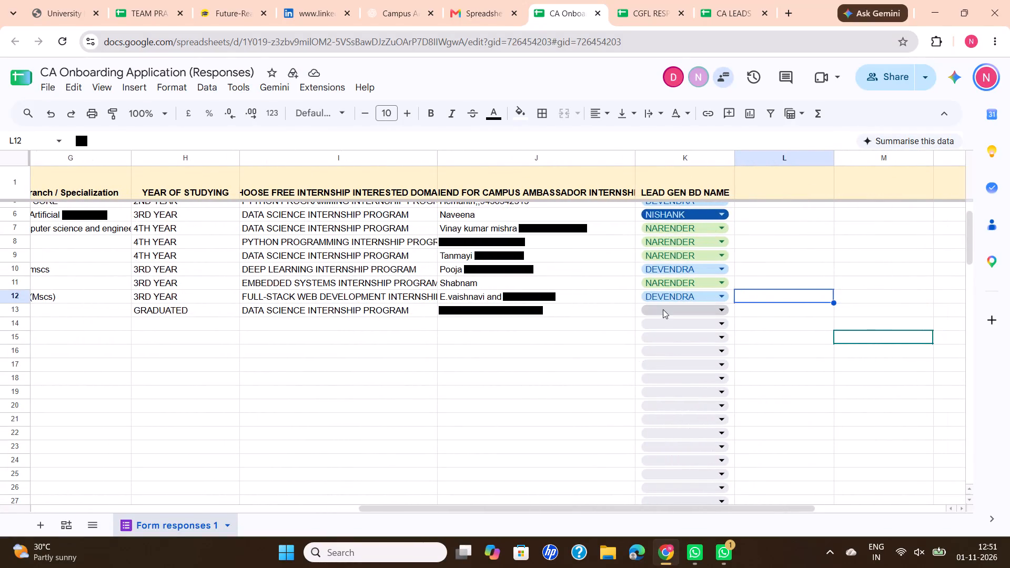
{"action": "left_click", "coordinate": [663, 309]}
{"action": "left_click", "coordinate": [661, 321]}
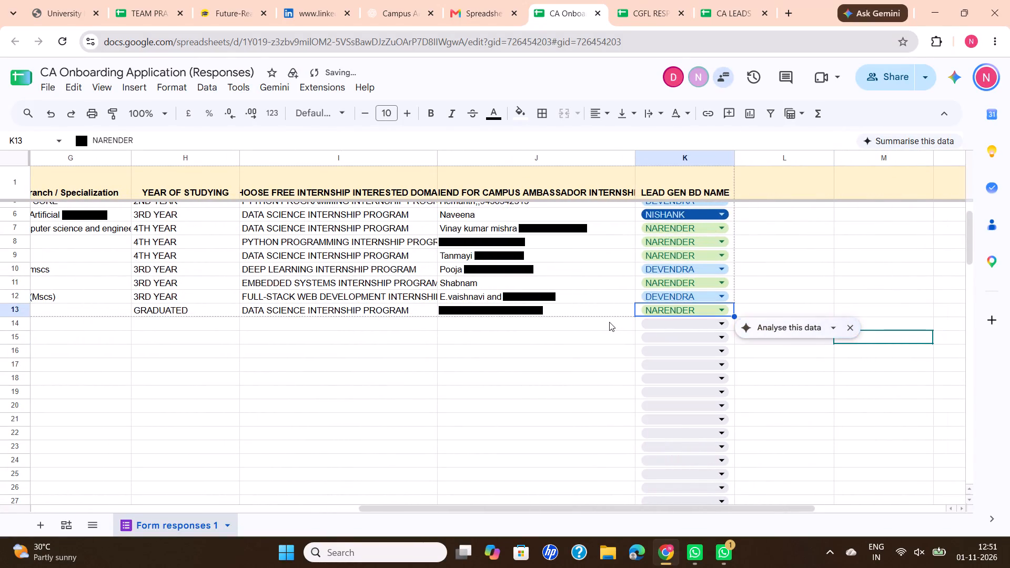
{"action": "left_click", "coordinate": [609, 322]}
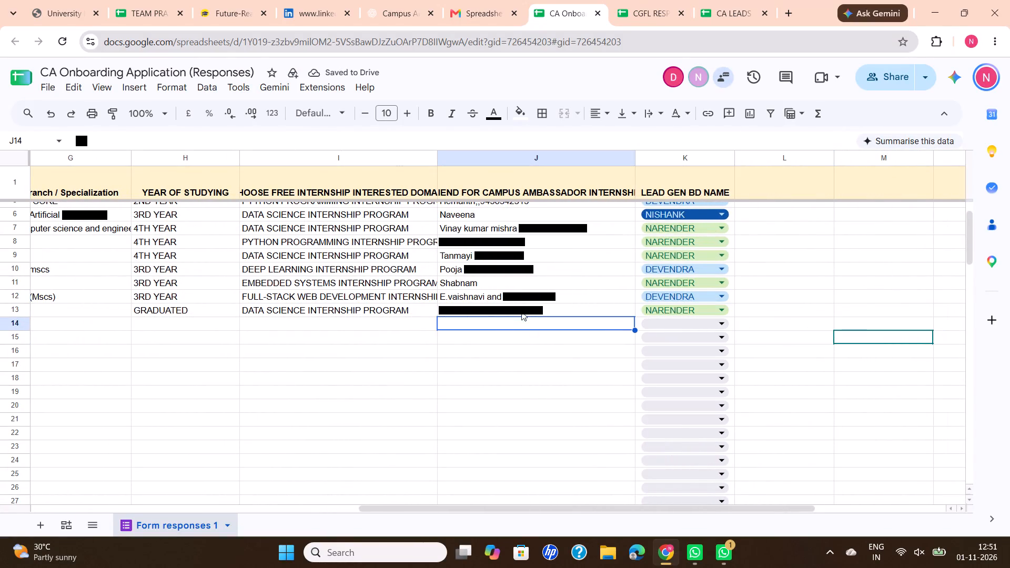
{"action": "left_click", "coordinate": [522, 308]}
In the CA LEADS spreadsheet, change the row 186 lead's call status in column L to INTERESTED.
{"action": "left_click", "coordinate": [727, 6]}
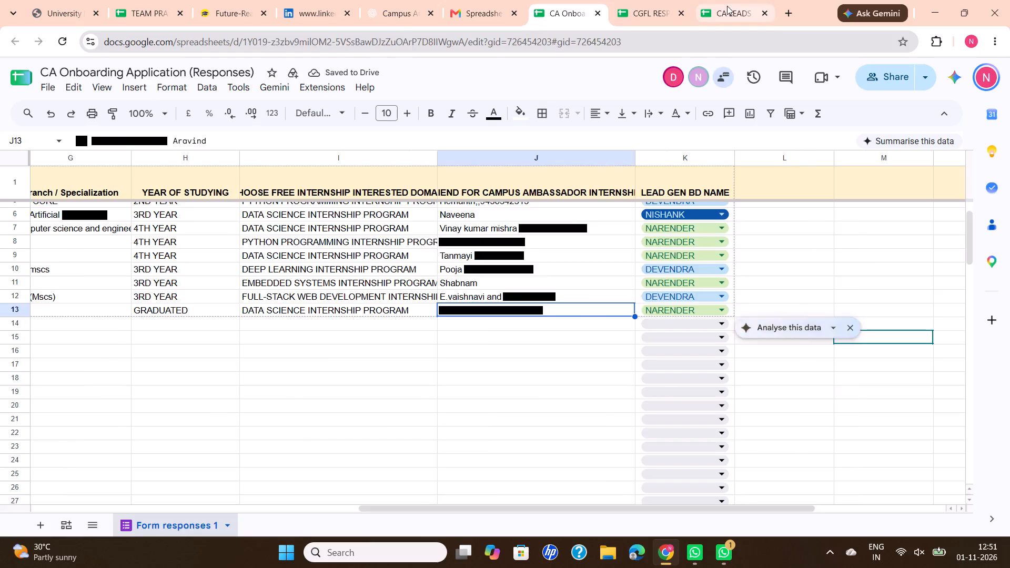
{"action": "scroll", "coordinate": [489, 327], "scroll_direction": "right", "scroll_amount": 2}
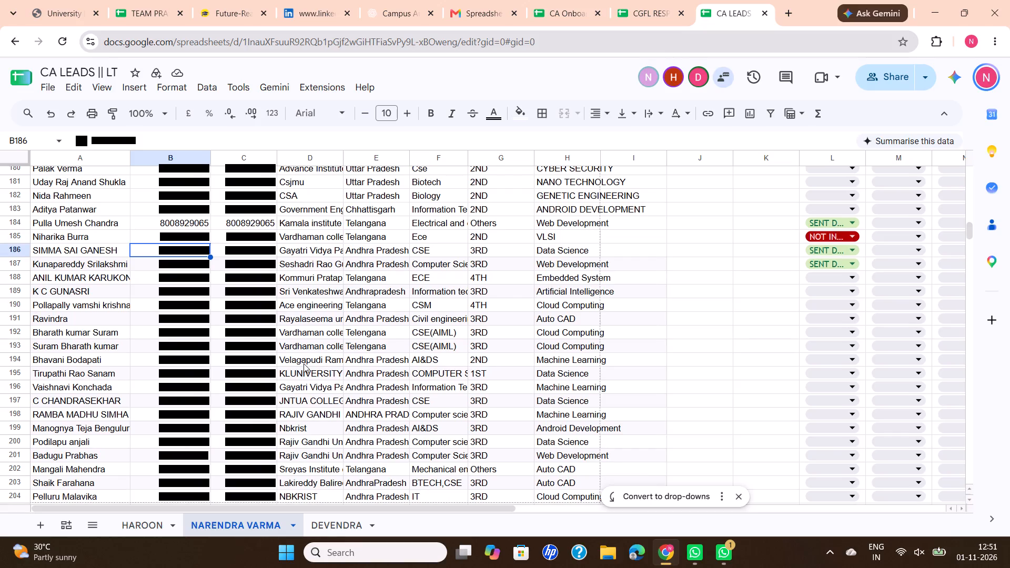
{"action": "scroll", "coordinate": [641, 364], "scroll_direction": "left", "scroll_amount": 3}
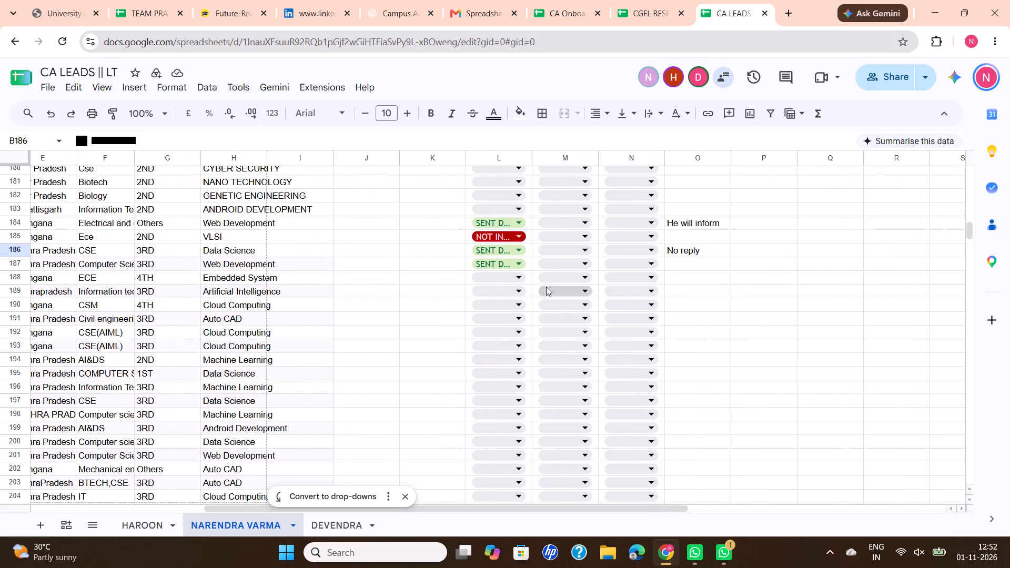
{"action": "left_click", "coordinate": [504, 247]}
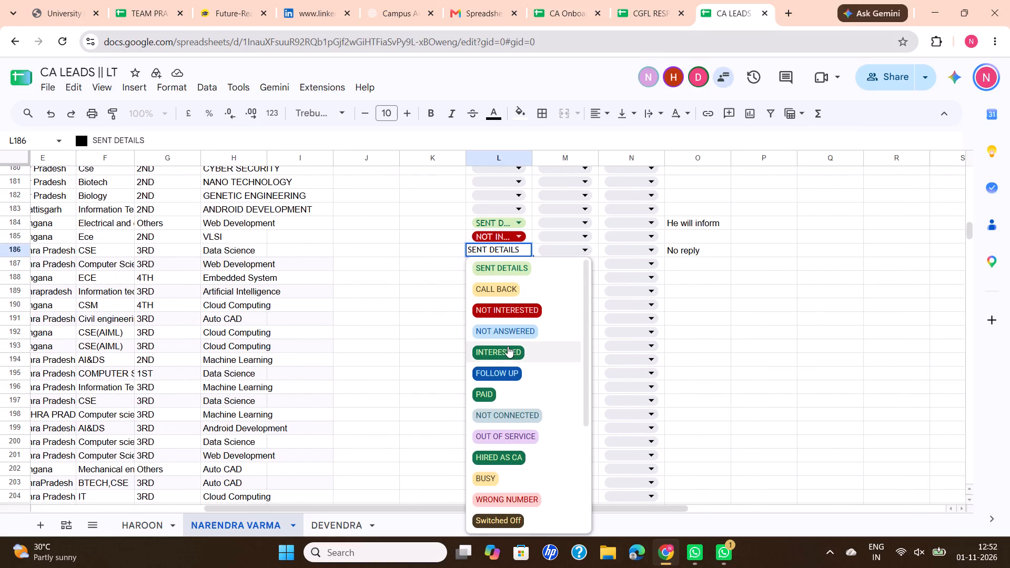
{"action": "left_click", "coordinate": [508, 348]}
Enter SG26 in column K for the row 186 lead.
{"action": "double_click", "coordinate": [433, 253]}
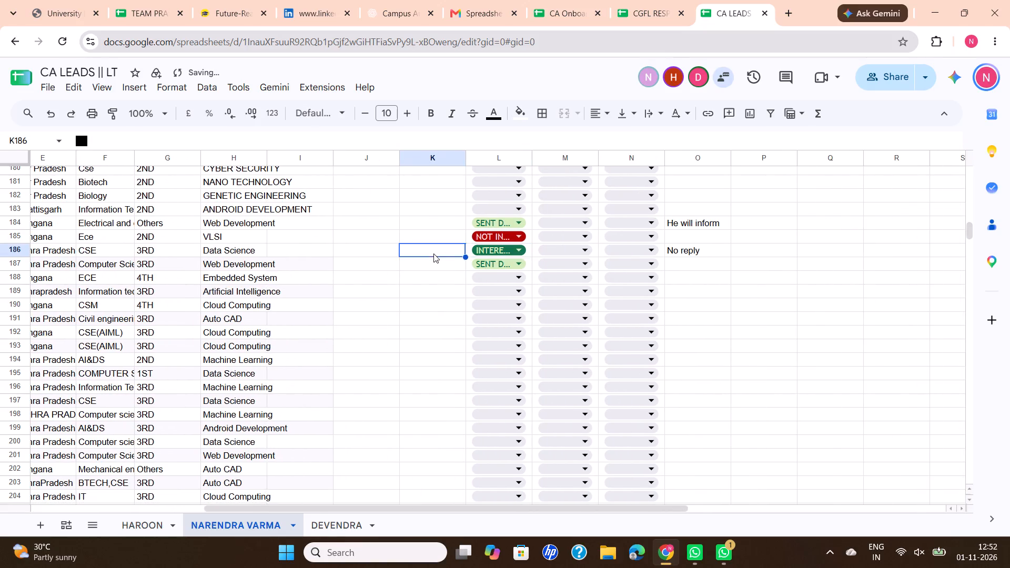
{"action": "type", "text": "SG26"}
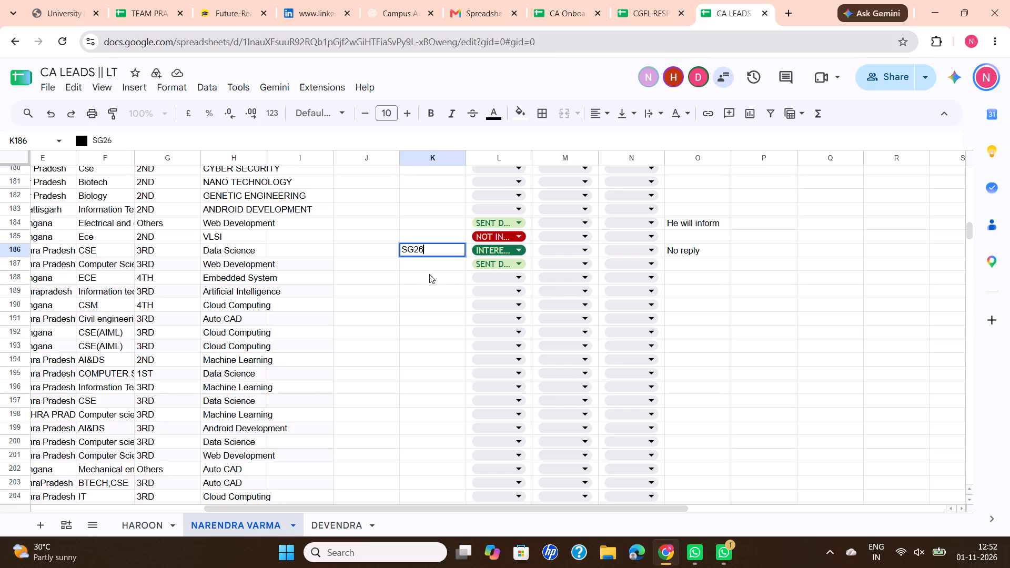
{"action": "left_click_drag", "start_coordinate": [423, 266], "coordinate": [421, 278]}
{"action": "left_click", "coordinate": [421, 278]}
Go to the pending lead in row 188 and view the full college name.
{"action": "scroll", "coordinate": [421, 278], "scroll_direction": "right", "scroll_amount": 6}
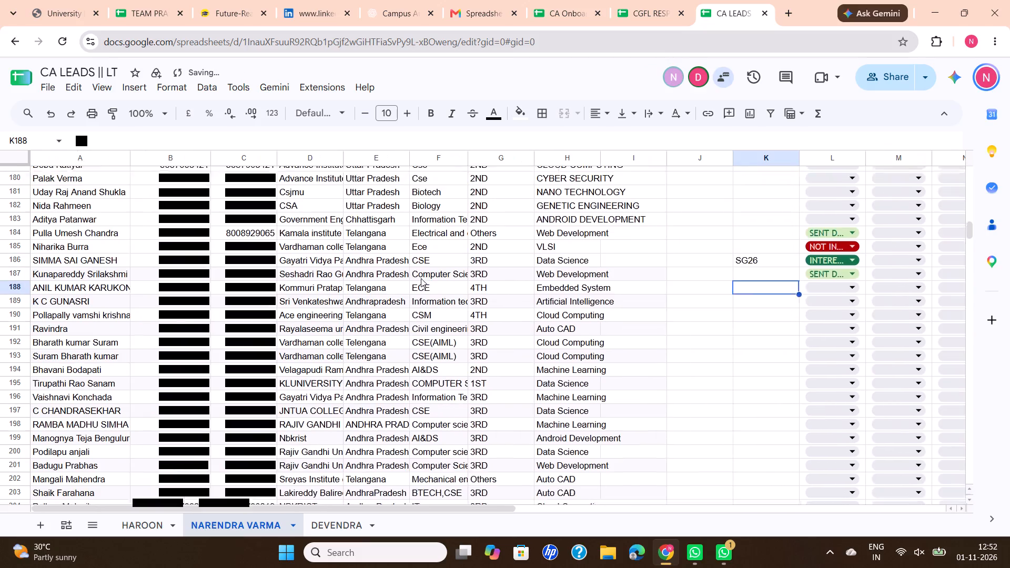
{"action": "scroll", "coordinate": [421, 278], "scroll_direction": "right", "scroll_amount": 2}
{"action": "left_click", "coordinate": [316, 273]}
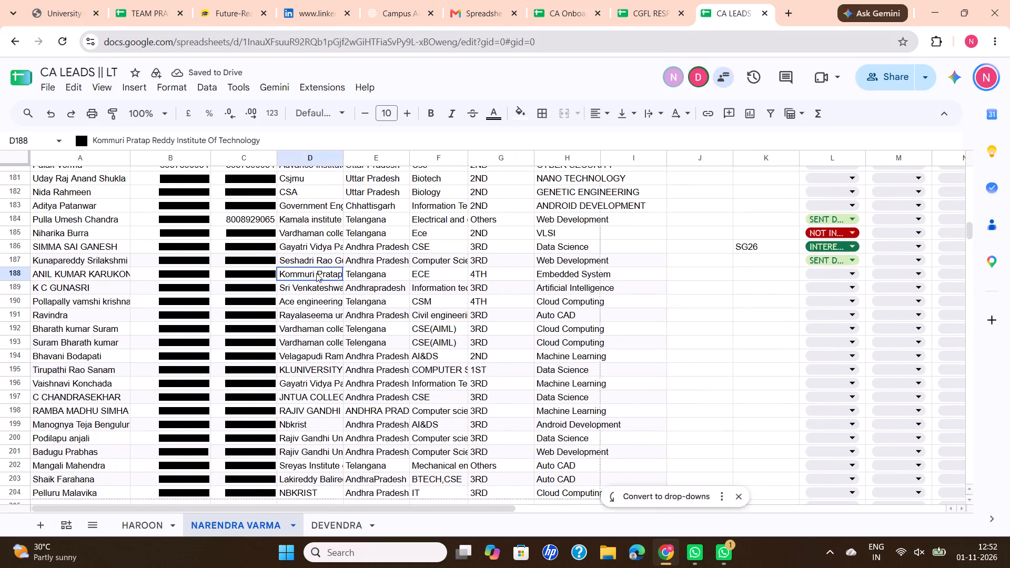
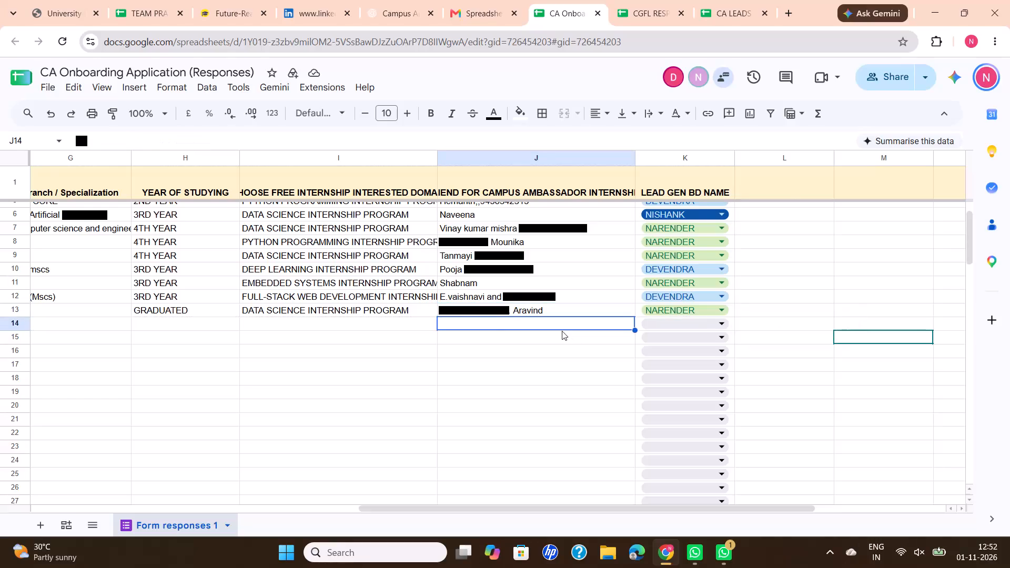
{"action": "scroll", "coordinate": [562, 331], "scroll_direction": "right", "scroll_amount": 3}
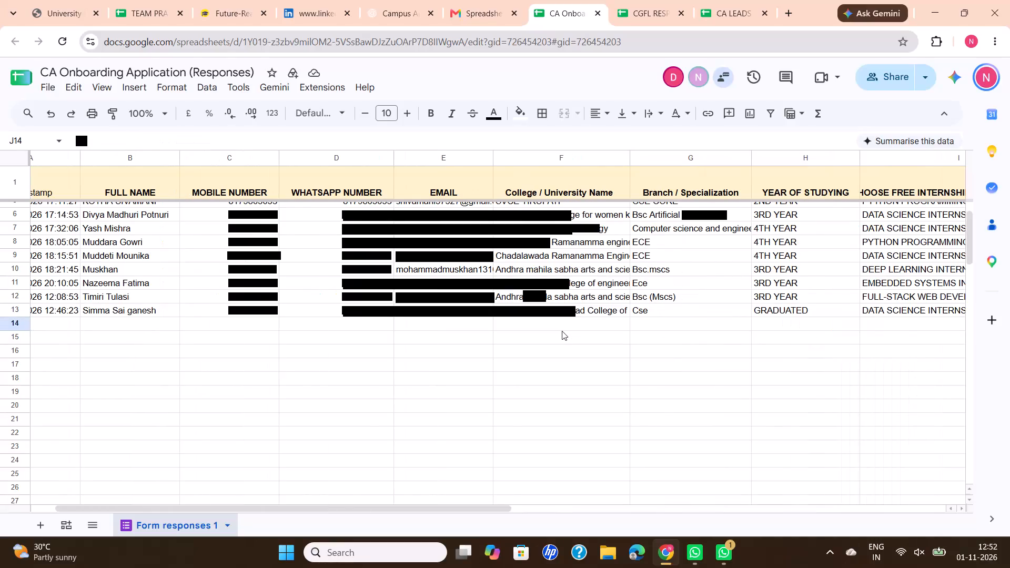
{"action": "left_click", "coordinate": [492, 322]}
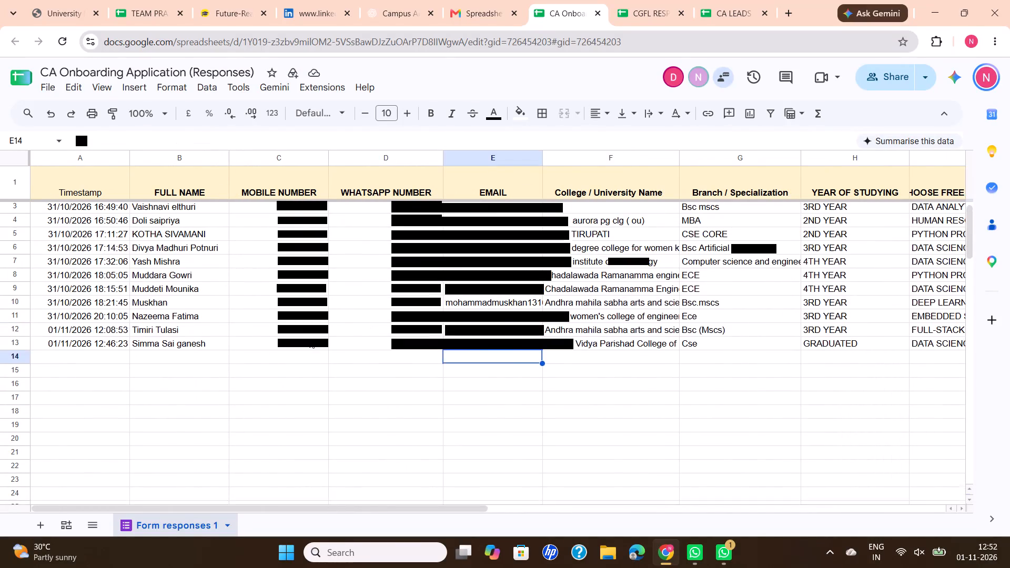
{"action": "scroll", "coordinate": [309, 339], "scroll_direction": "up", "scroll_amount": 2}
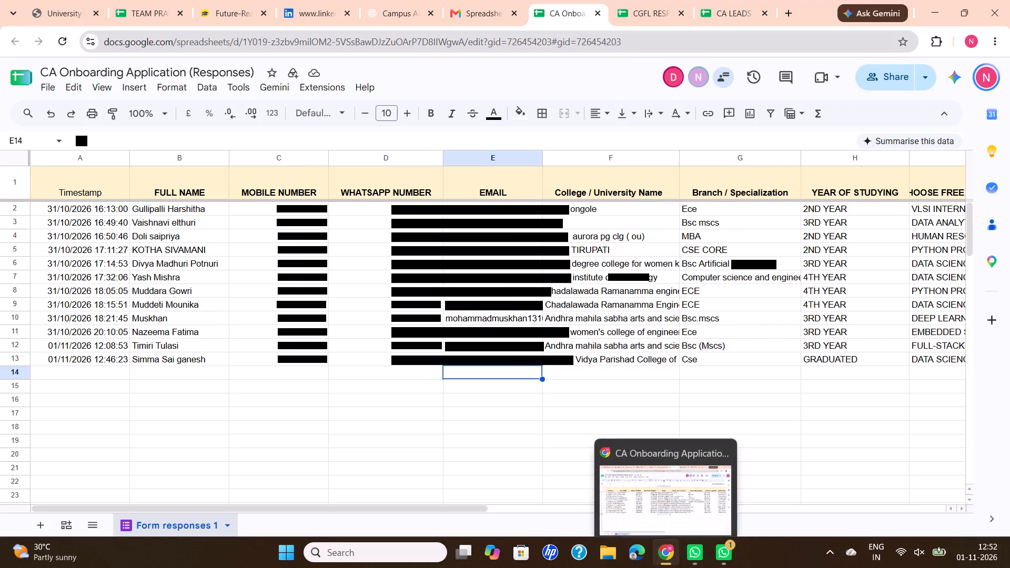
{"action": "left_click", "coordinate": [645, 10]}
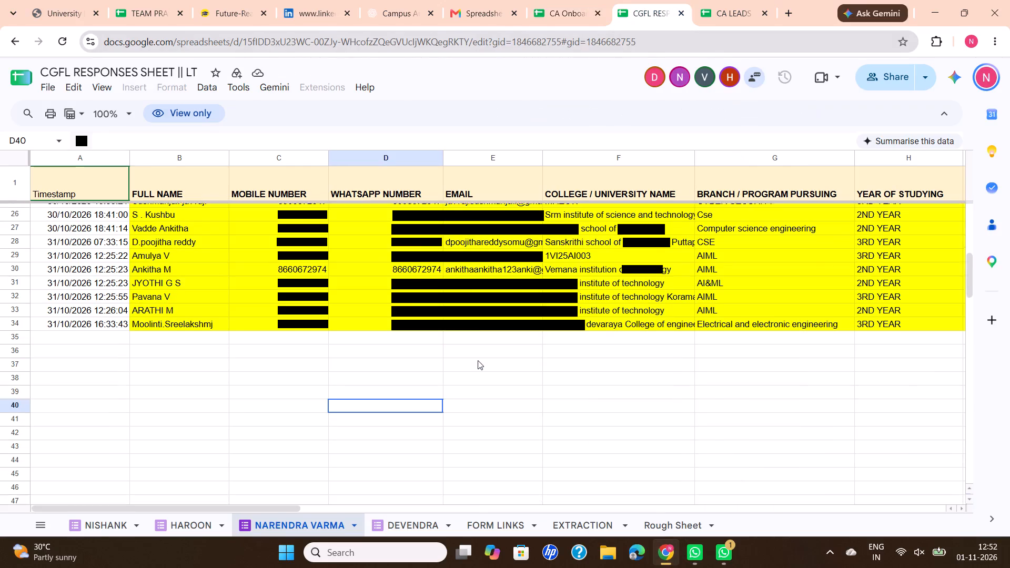
{"action": "scroll", "coordinate": [478, 360], "scroll_direction": "up", "scroll_amount": 4}
{"action": "scroll", "coordinate": [478, 360], "scroll_direction": "down", "scroll_amount": 2}
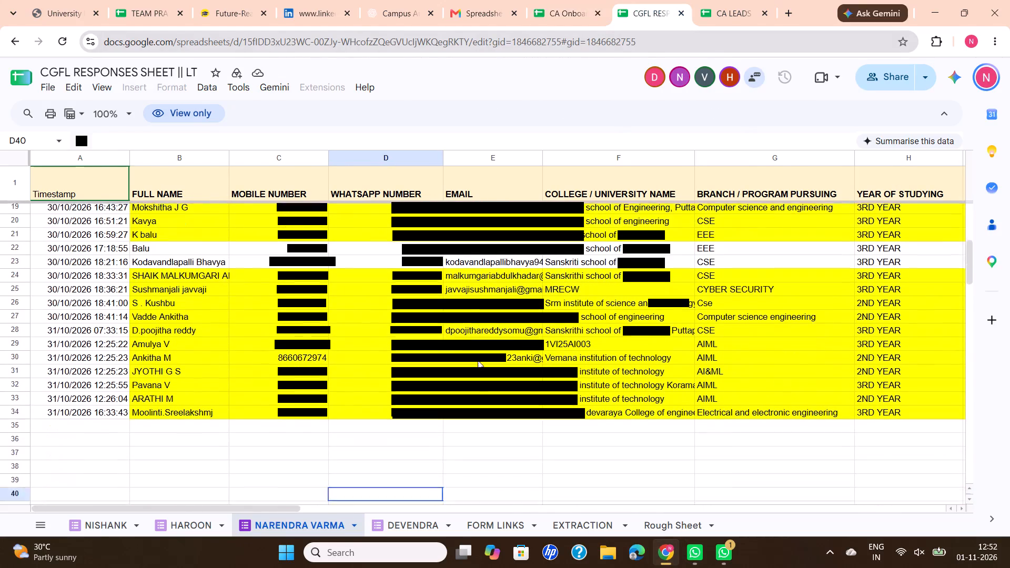
{"action": "scroll", "coordinate": [478, 360], "scroll_direction": "down", "scroll_amount": 1}
{"action": "scroll", "coordinate": [267, 413], "scroll_direction": "up", "scroll_amount": 10}
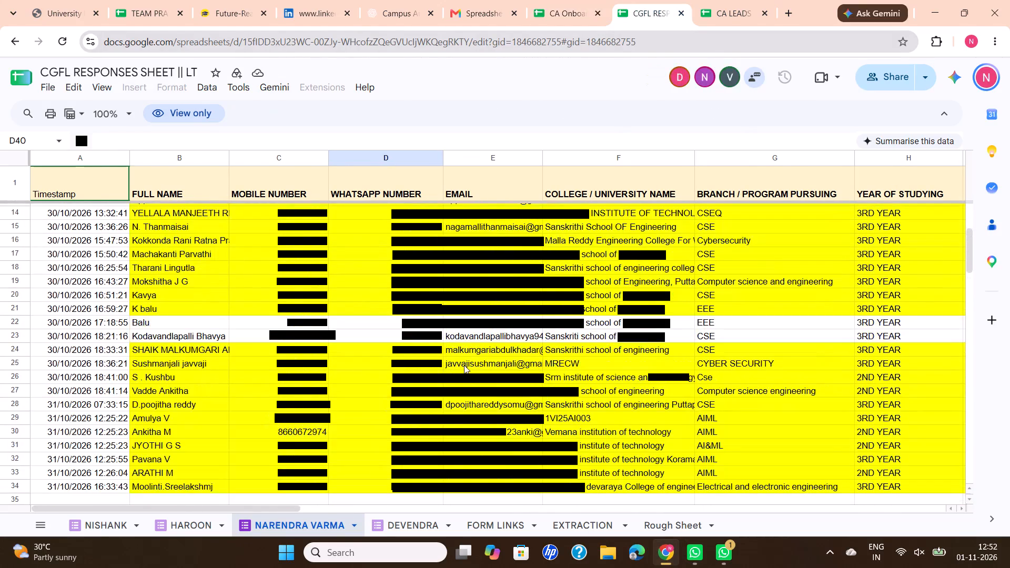
{"action": "scroll", "coordinate": [464, 365], "scroll_direction": "up", "scroll_amount": 4}
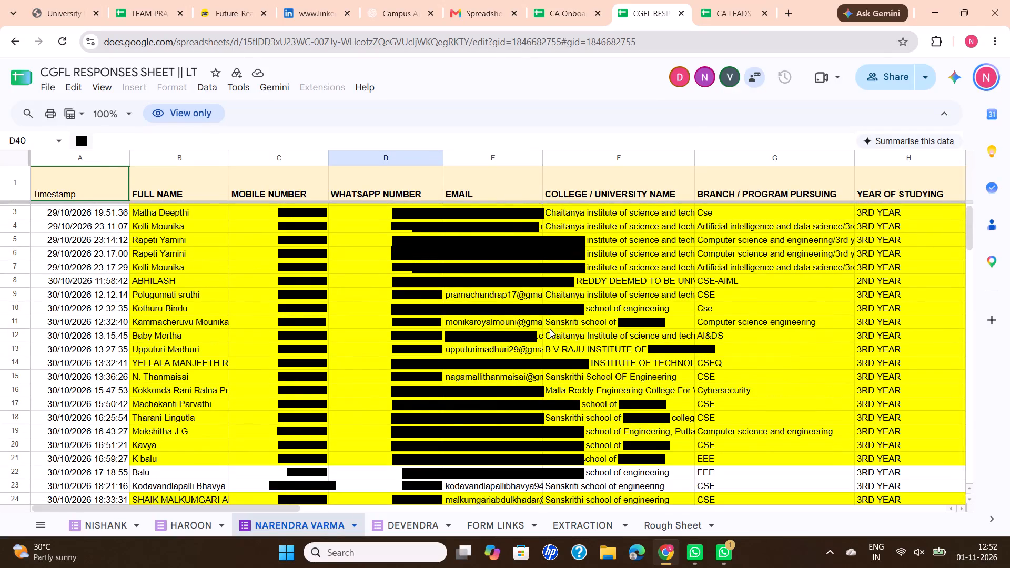
Return to the CA LEADS spreadsheet and check the row 188 lead's year, internship domain, full name and contact number.
{"action": "left_click", "coordinate": [733, 11]}
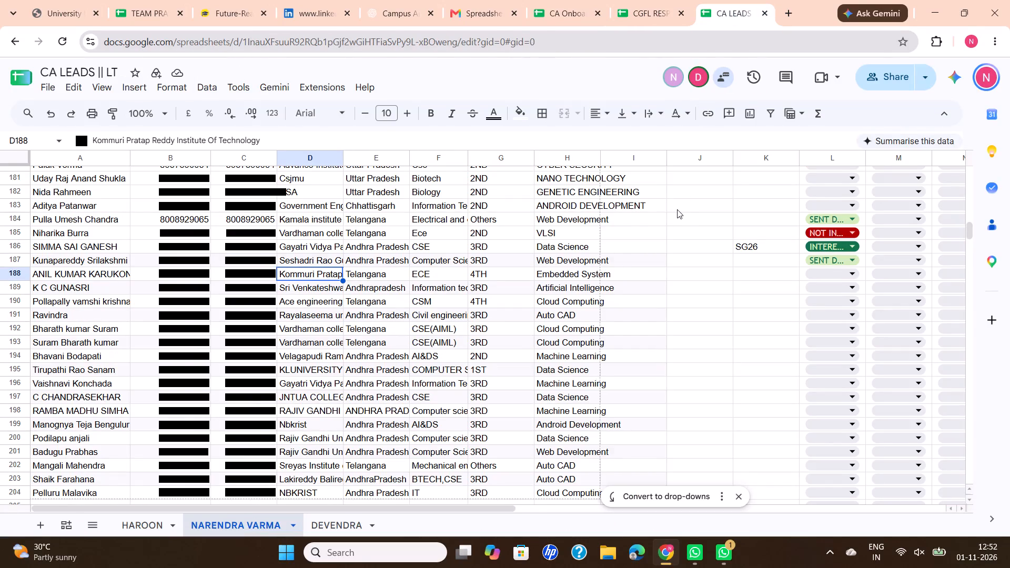
{"action": "left_click", "coordinate": [492, 281]}
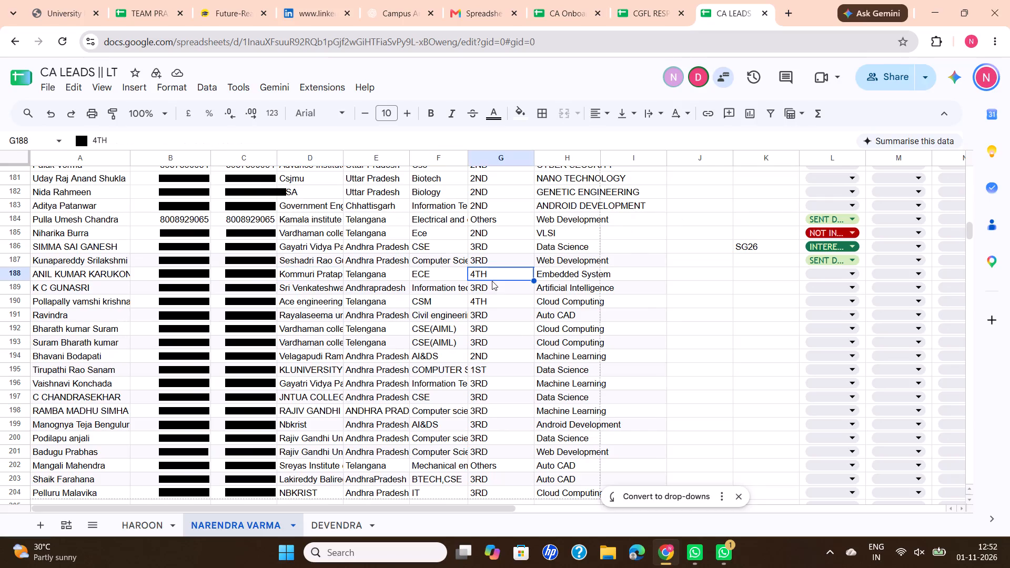
{"action": "scroll", "coordinate": [492, 281], "scroll_direction": "down", "scroll_amount": 2}
{"action": "scroll", "coordinate": [492, 281], "scroll_direction": "up", "scroll_amount": 4}
{"action": "scroll", "coordinate": [492, 281], "scroll_direction": "down", "scroll_amount": 1}
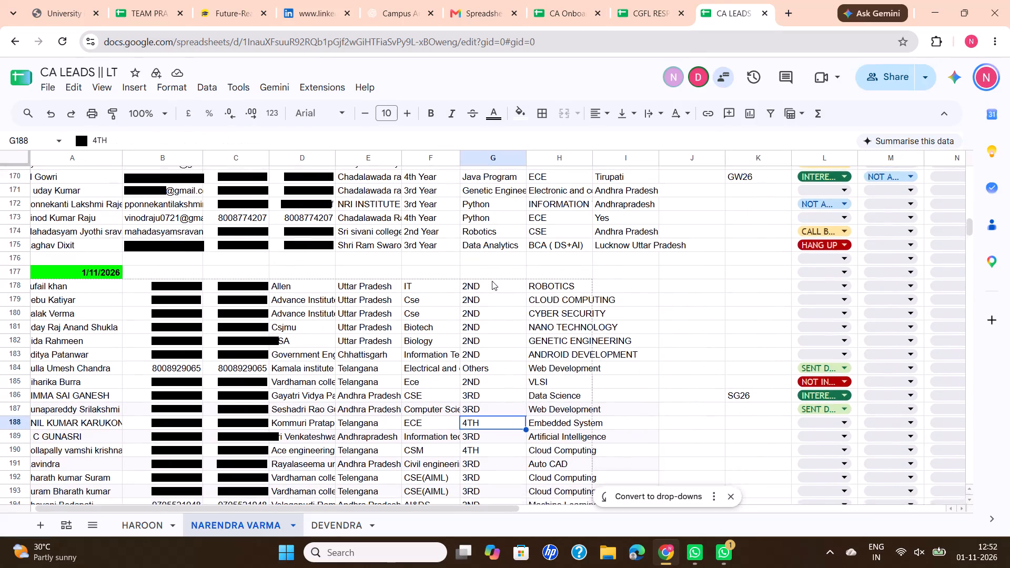
{"action": "scroll", "coordinate": [492, 281], "scroll_direction": "down", "scroll_amount": 1}
{"action": "scroll", "coordinate": [492, 281], "scroll_direction": "right", "scroll_amount": 1}
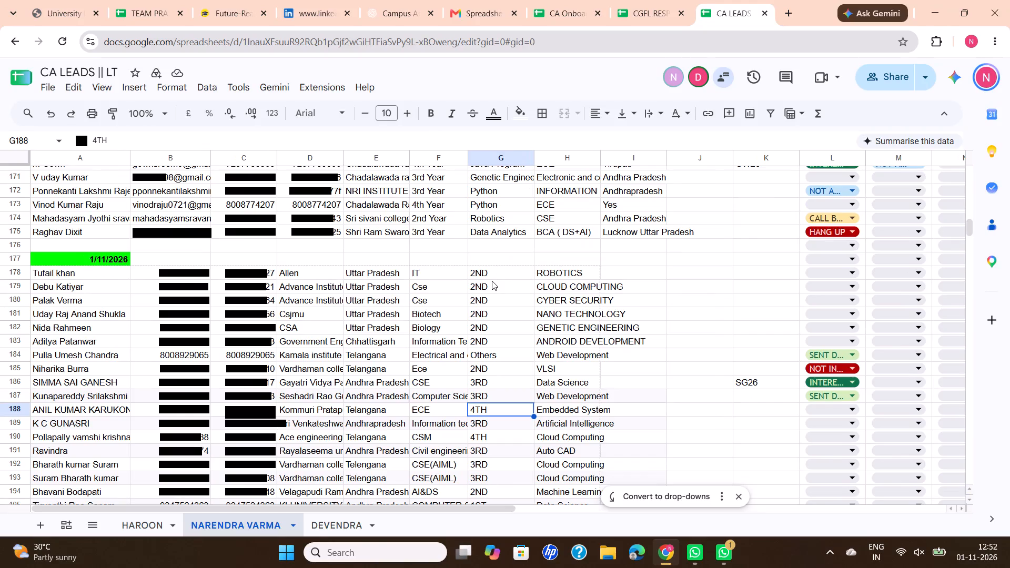
{"action": "left_click", "coordinate": [574, 410]}
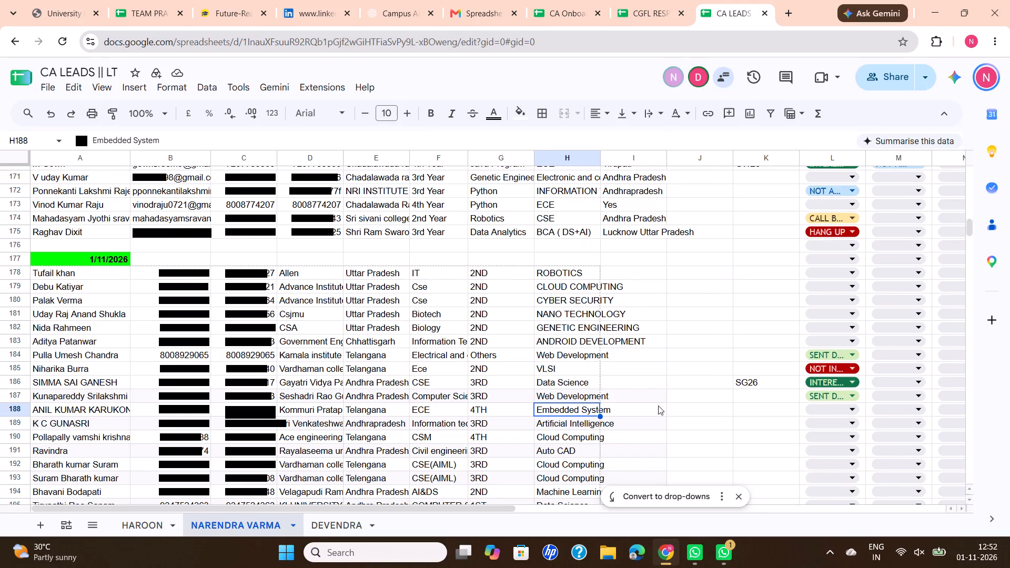
{"action": "left_click", "coordinate": [658, 405]}
{"action": "scroll", "coordinate": [658, 405], "scroll_direction": "right", "scroll_amount": 1}
{"action": "scroll", "coordinate": [658, 405], "scroll_direction": "down", "scroll_amount": 1}
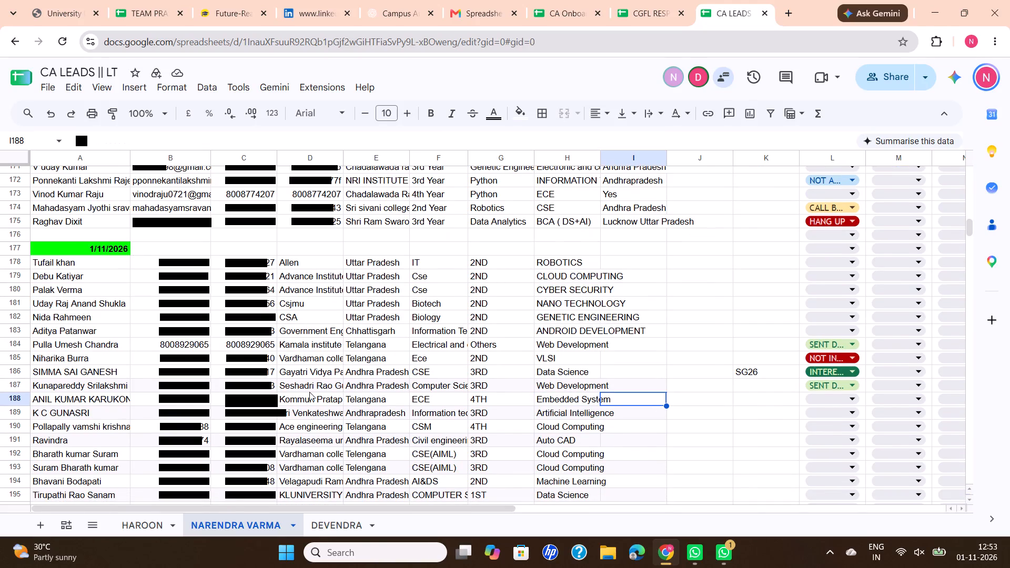
{"action": "triple_click", "coordinate": [84, 400]}
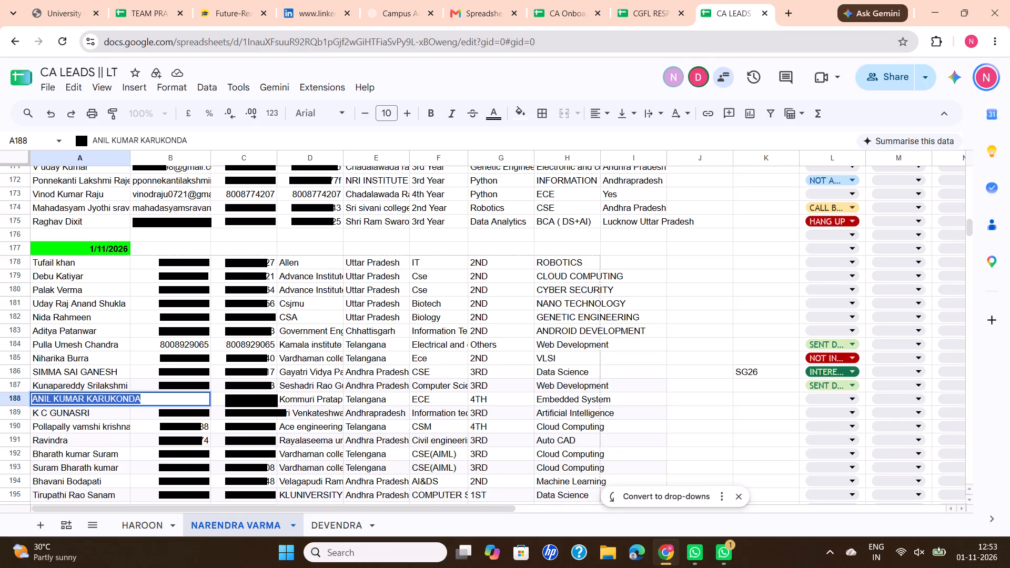
{"action": "left_click", "coordinate": [248, 396]}
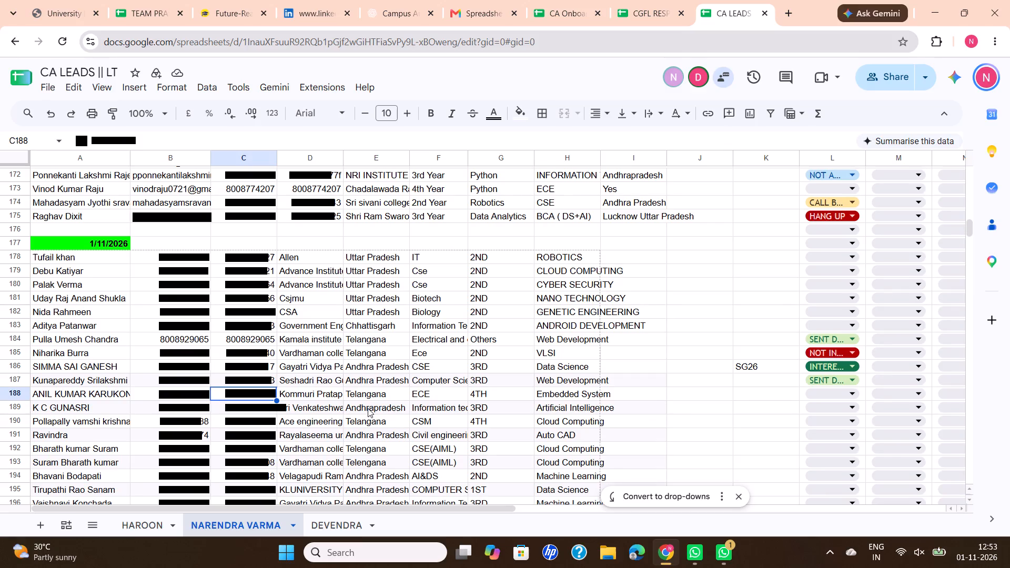
Set the row 188 lead's call status in column L to BUSY.
{"action": "scroll", "coordinate": [527, 404], "scroll_direction": "left", "scroll_amount": 4}
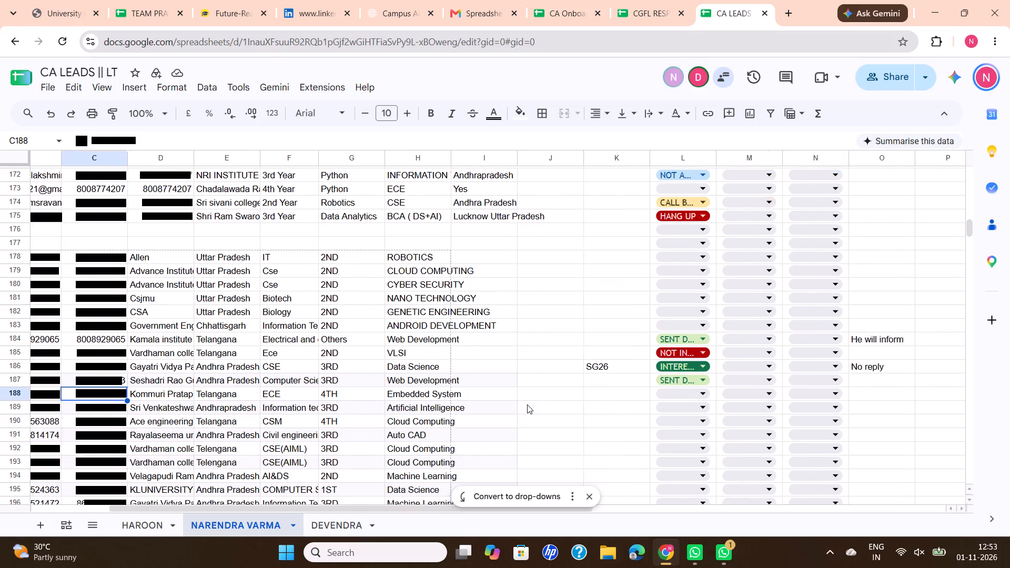
{"action": "left_click", "coordinate": [529, 392]}
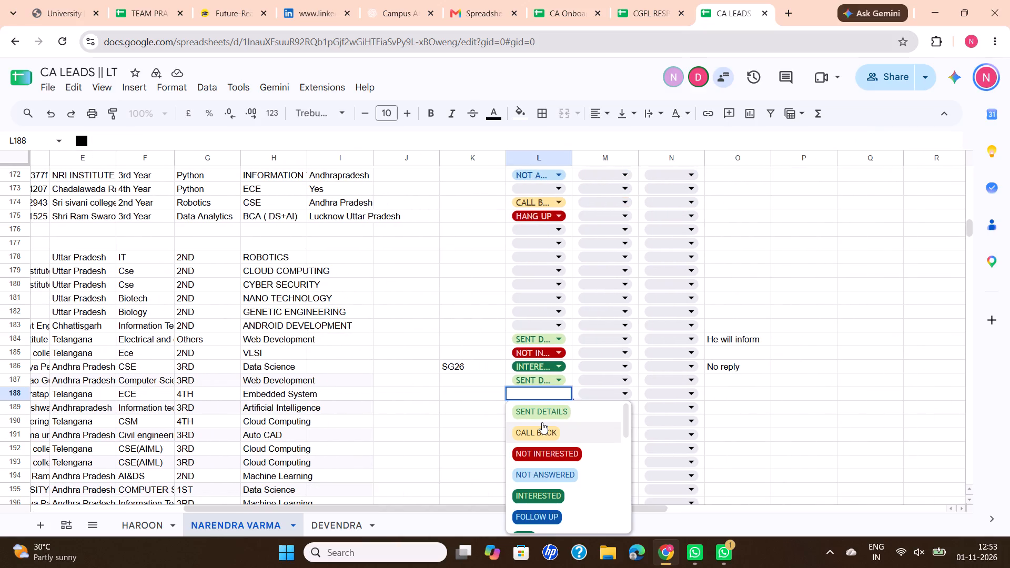
{"action": "scroll", "coordinate": [542, 422], "scroll_direction": "down", "scroll_amount": 1}
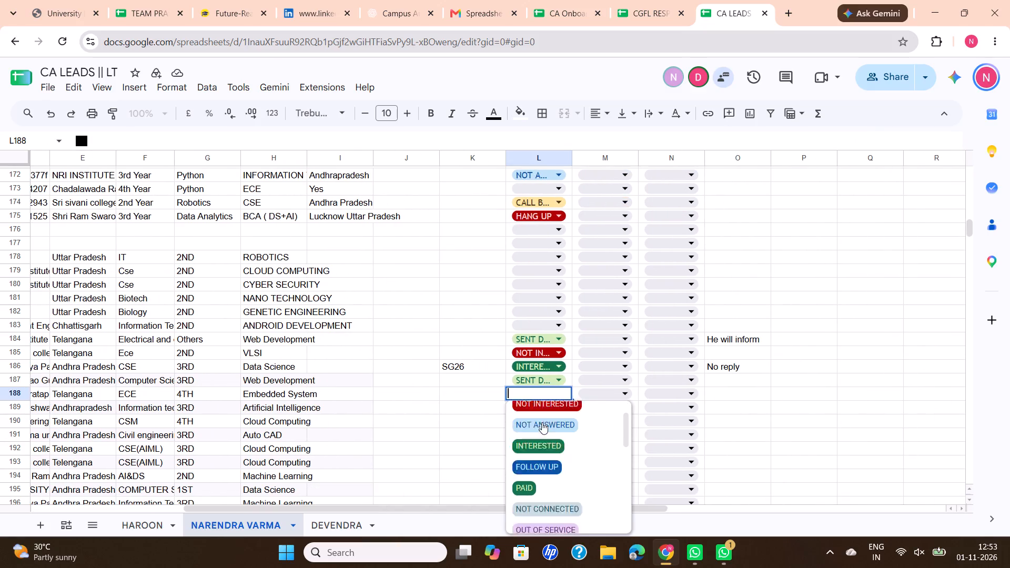
{"action": "scroll", "coordinate": [542, 422], "scroll_direction": "down", "scroll_amount": 1}
{"action": "left_click", "coordinate": [528, 490]}
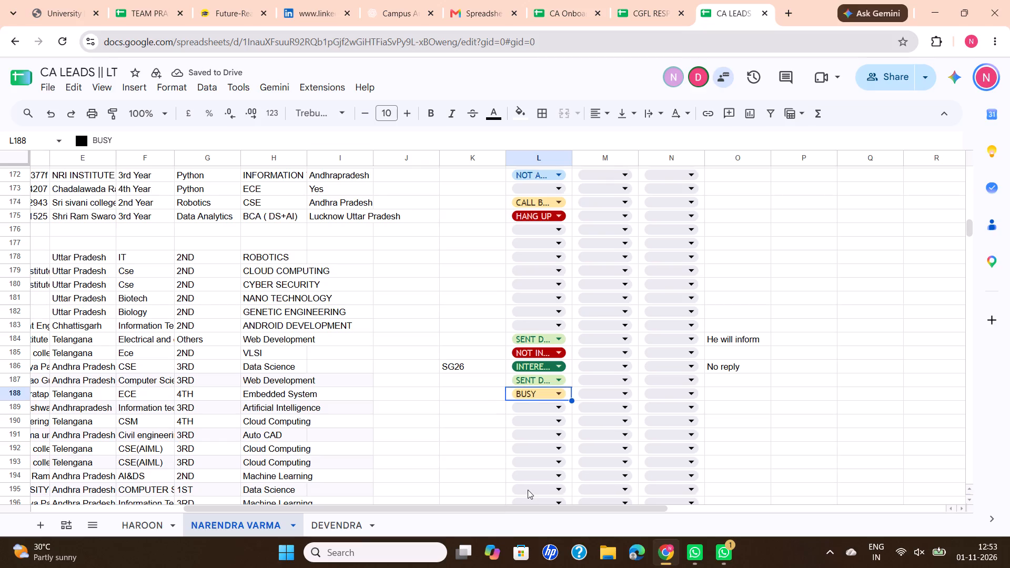
Go to the pending lead in row 189 and view the contact number in column C.
{"action": "left_click", "coordinate": [468, 408]}
{"action": "scroll", "coordinate": [468, 408], "scroll_direction": "right", "scroll_amount": 5}
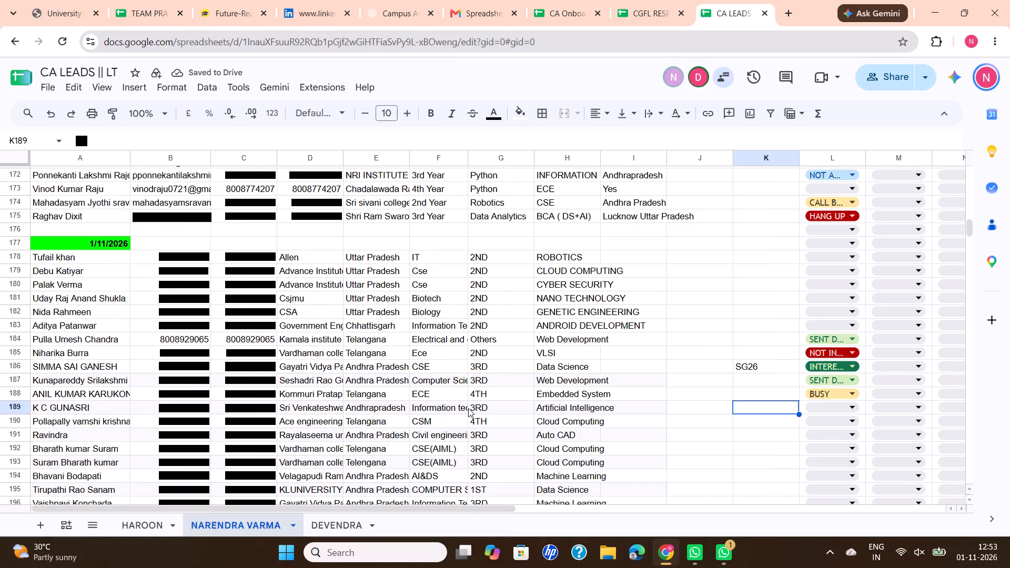
{"action": "left_click", "coordinate": [266, 409]}
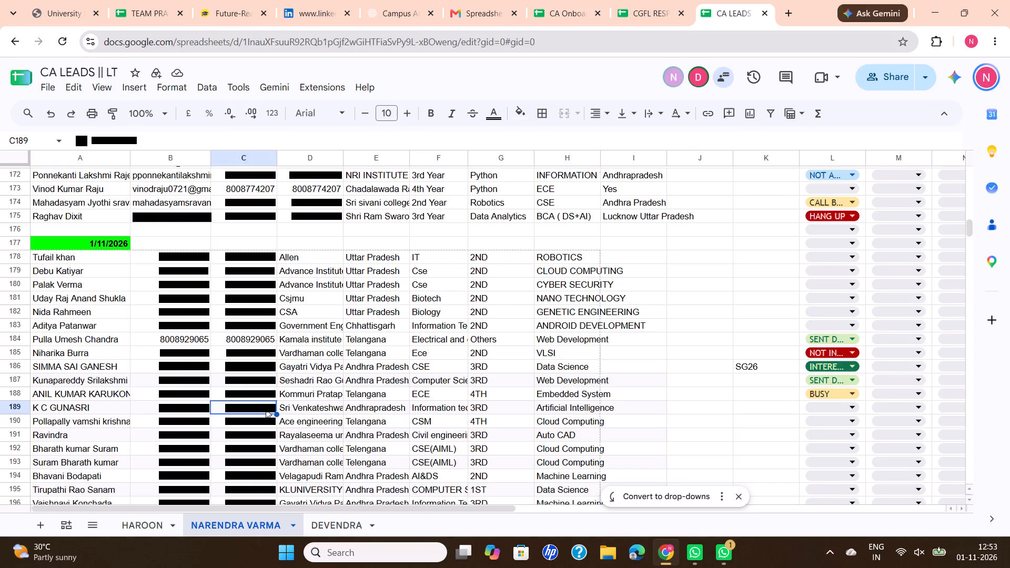
{"action": "left_click", "coordinate": [651, 3]}
{"action": "scroll", "coordinate": [446, 323], "scroll_direction": "up", "scroll_amount": 2}
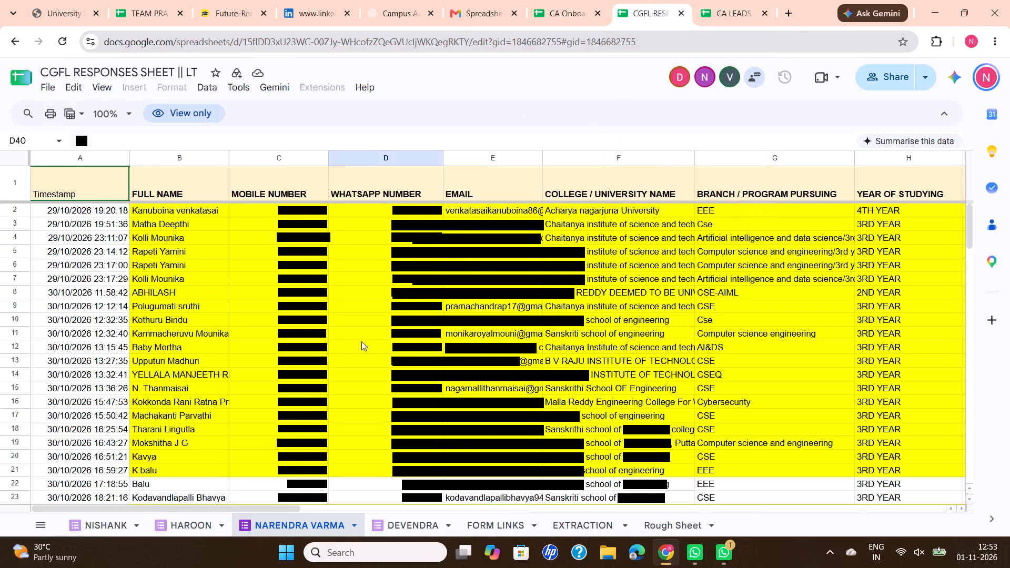
{"action": "scroll", "coordinate": [361, 341], "scroll_direction": "down", "scroll_amount": 2}
{"action": "scroll", "coordinate": [361, 341], "scroll_direction": "up", "scroll_amount": 2}
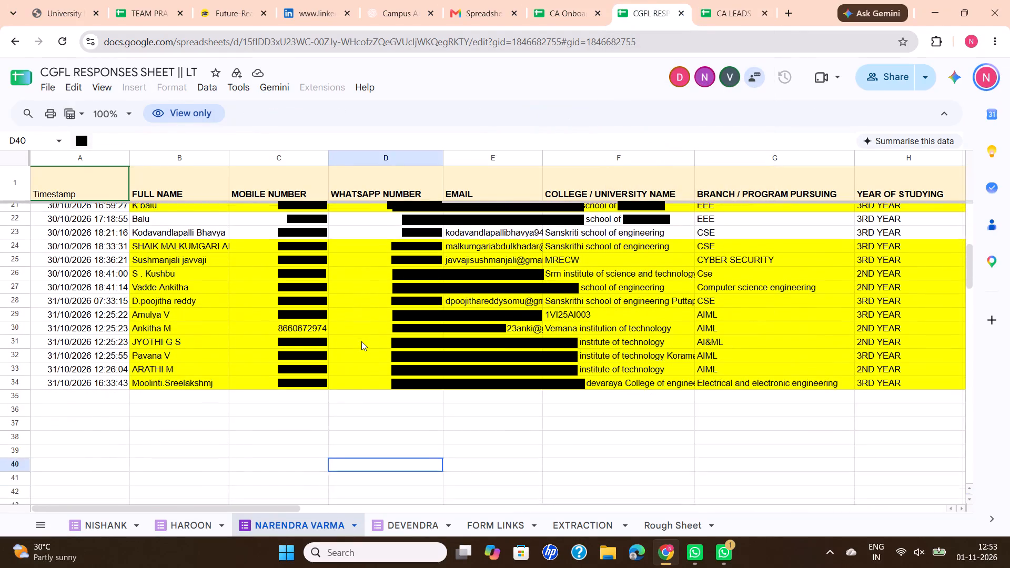
{"action": "scroll", "coordinate": [361, 341], "scroll_direction": "up", "scroll_amount": 2}
{"action": "left_click", "coordinate": [711, 11]}
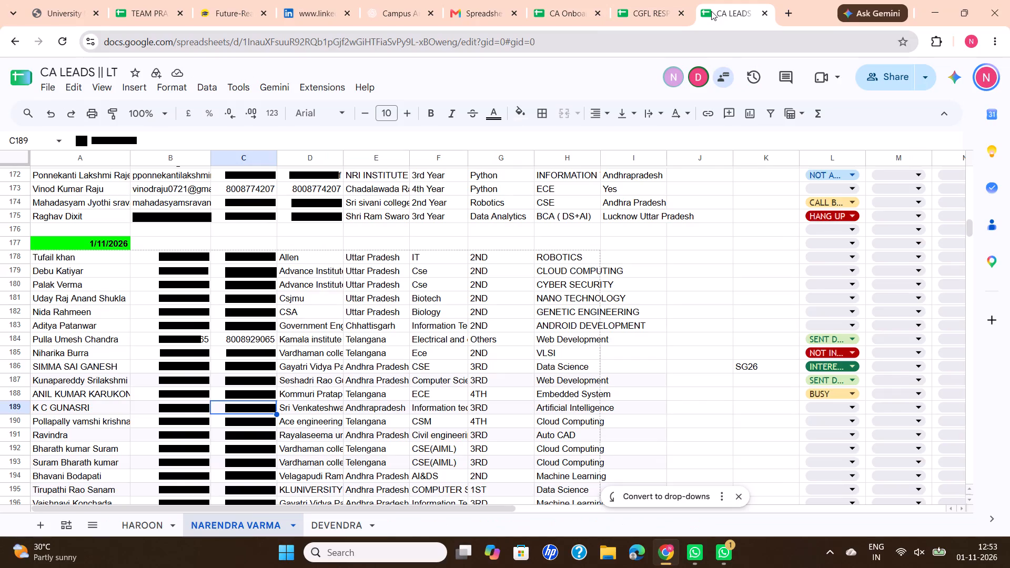
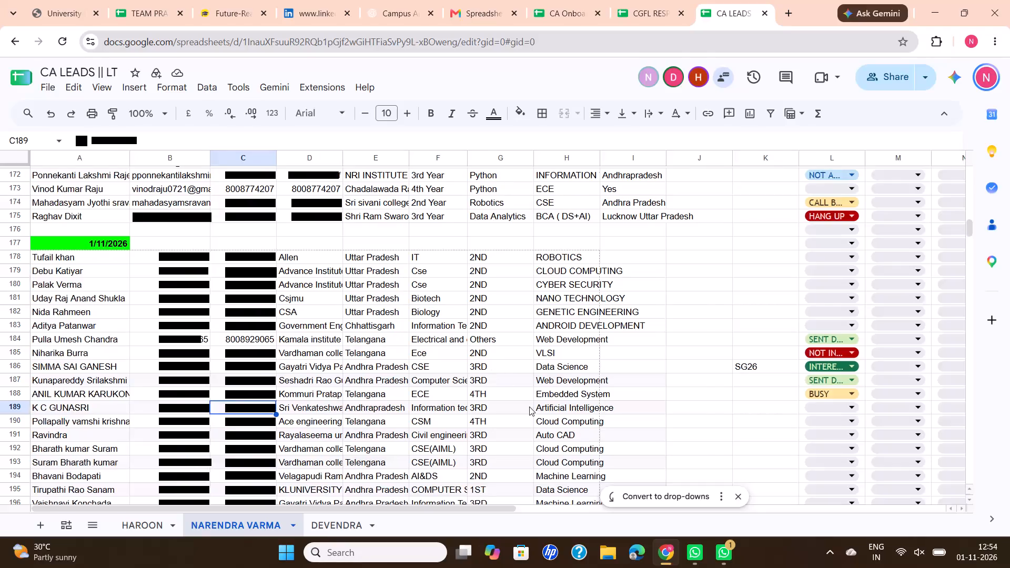
Set the row 189 lead's call status in column L to NOT ANSWERED.
{"action": "left_click", "coordinate": [636, 405]}
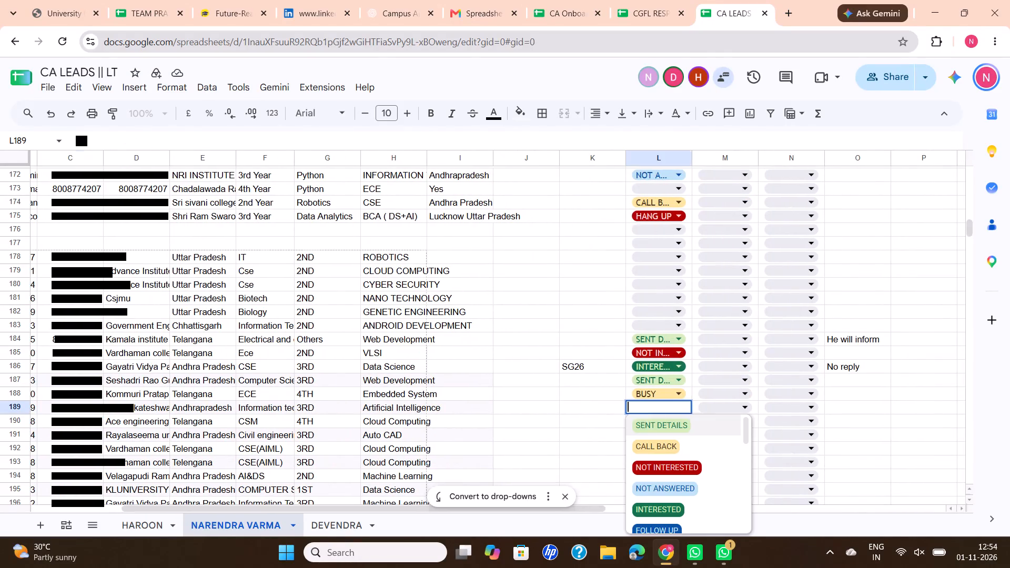
{"action": "left_click", "coordinate": [645, 486]}
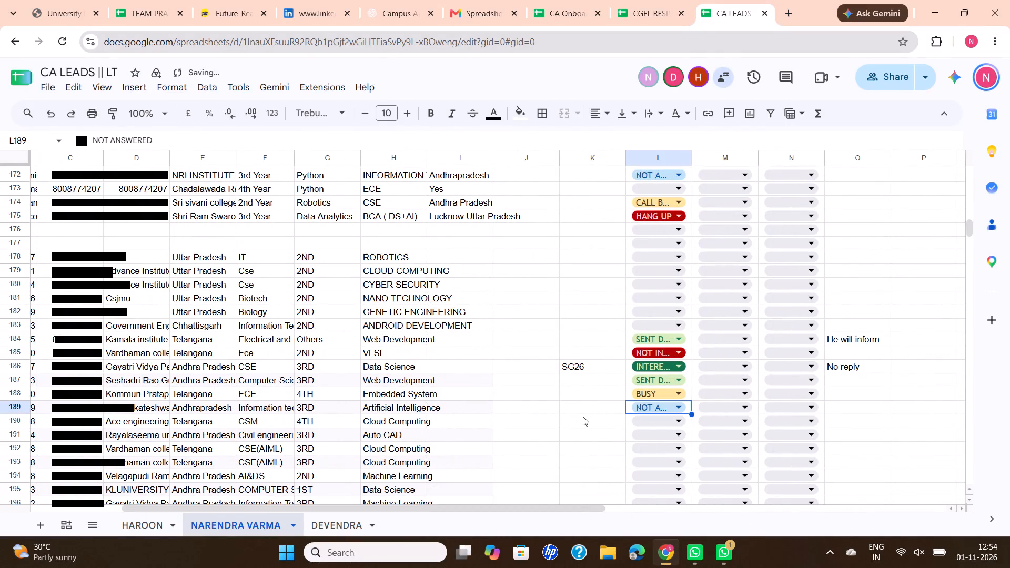
Go to the pending lead in row 190 and view the contact number in column C.
{"action": "left_click", "coordinate": [583, 417]}
{"action": "scroll", "coordinate": [583, 417], "scroll_direction": "right", "scroll_amount": 2}
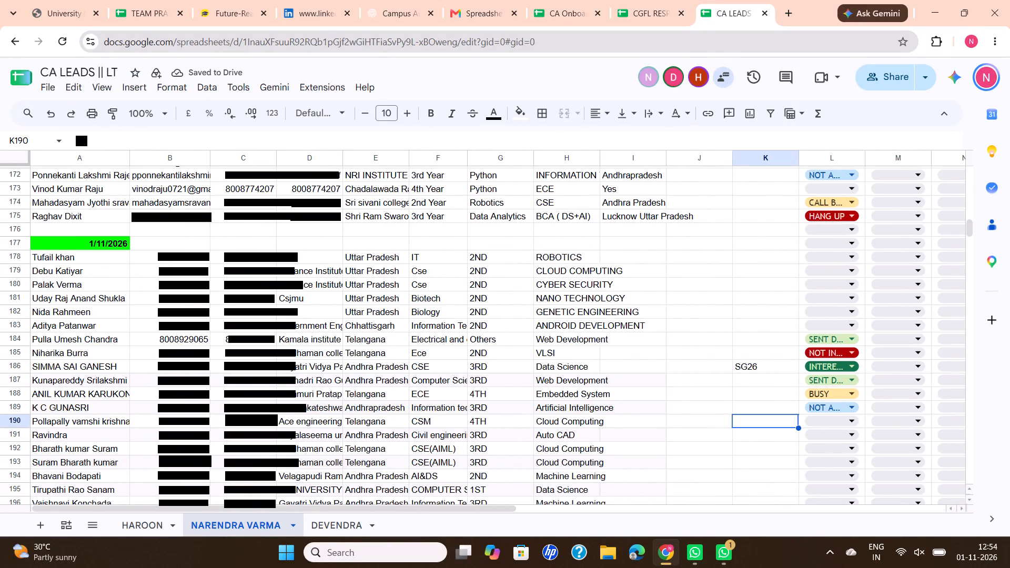
{"action": "left_click", "coordinate": [250, 415]}
{"action": "left_click", "coordinate": [244, 418]}
{"action": "scroll", "coordinate": [244, 418], "scroll_direction": "down", "scroll_amount": 1}
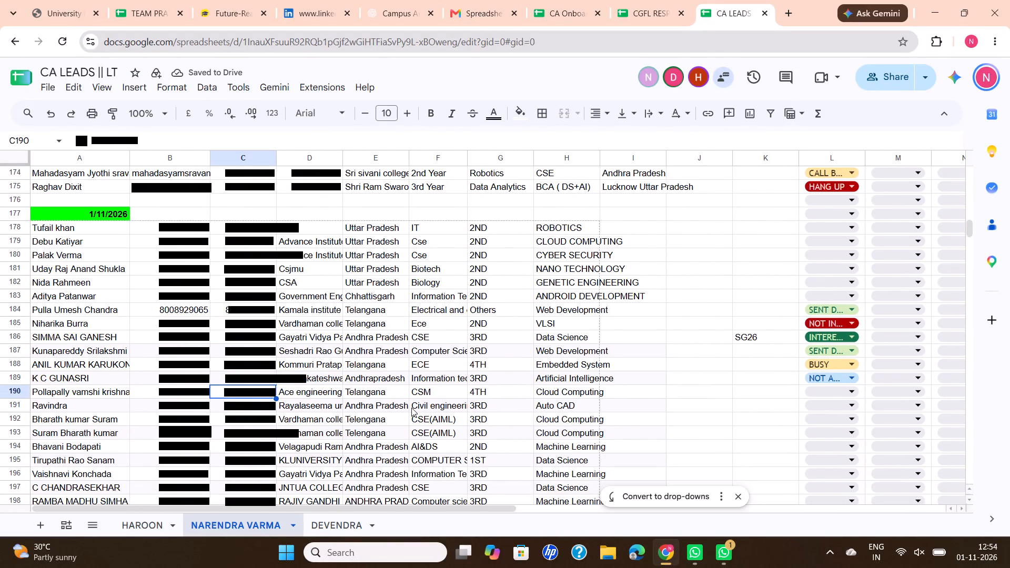
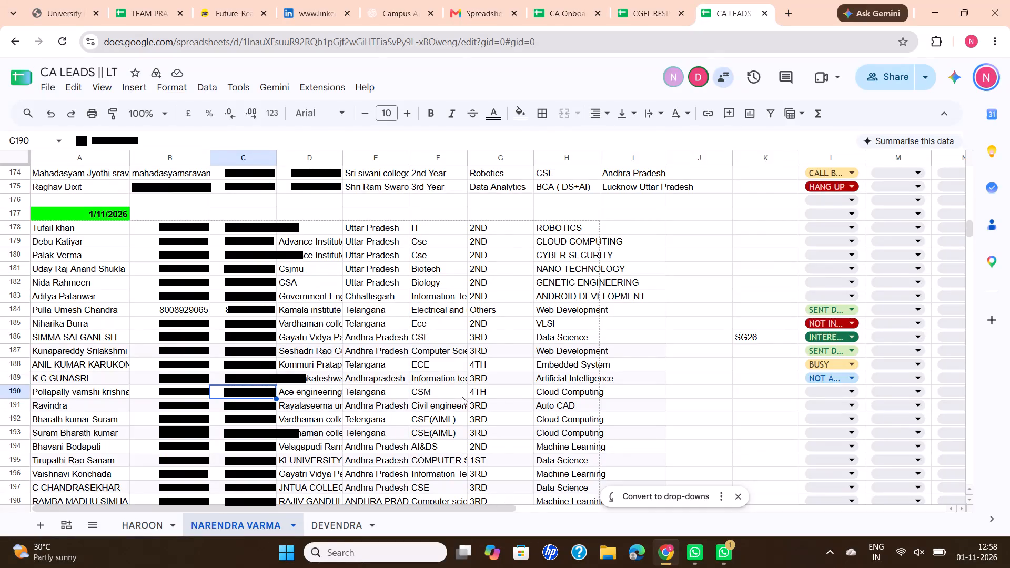
Set the row 190 lead's call status in column L to NOT ANSWERED.
{"action": "scroll", "coordinate": [462, 397], "scroll_direction": "left", "scroll_amount": 1}
{"action": "left_click_drag", "start_coordinate": [765, 391], "coordinate": [775, 423]}
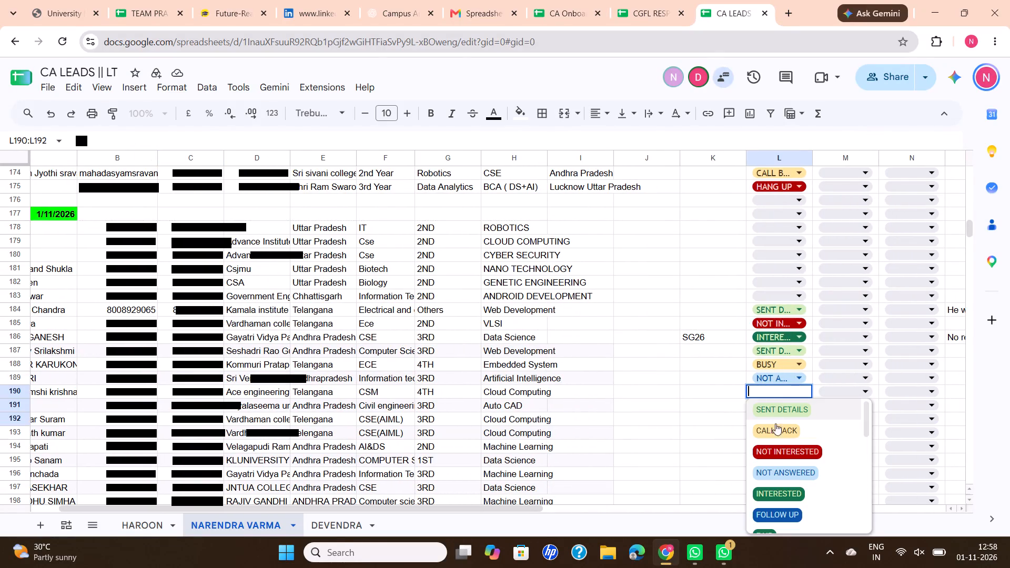
{"action": "left_click_drag", "start_coordinate": [775, 423], "coordinate": [775, 443]}
{"action": "scroll", "coordinate": [775, 443], "scroll_direction": "down", "scroll_amount": 1}
{"action": "left_click", "coordinate": [772, 448]}
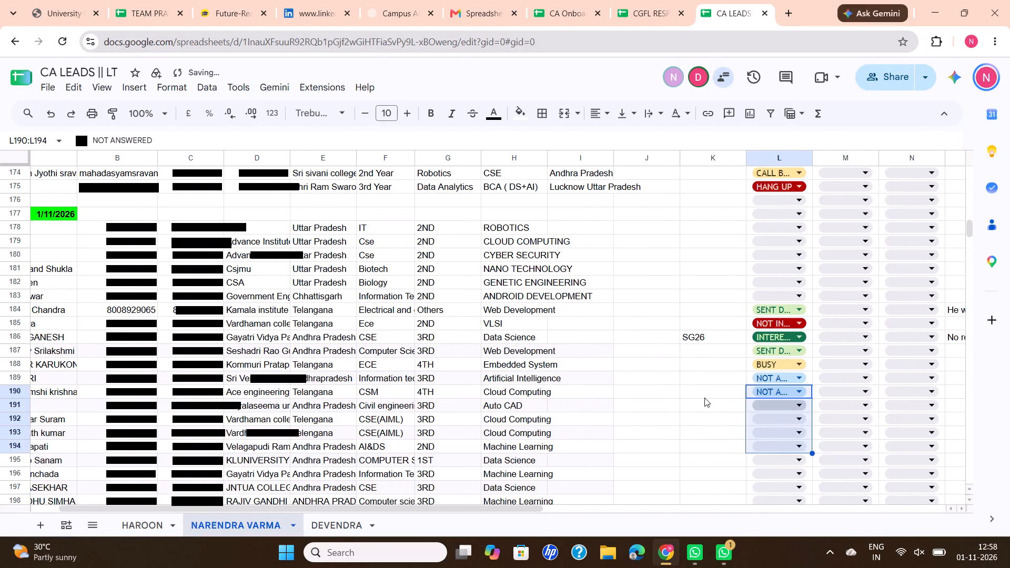
{"action": "left_click", "coordinate": [702, 402]}
Go to the pending lead in row 191 and view the contact number in column C.
{"action": "scroll", "coordinate": [702, 402], "scroll_direction": "right", "scroll_amount": 2}
{"action": "scroll", "coordinate": [702, 402], "scroll_direction": "down", "scroll_amount": 1}
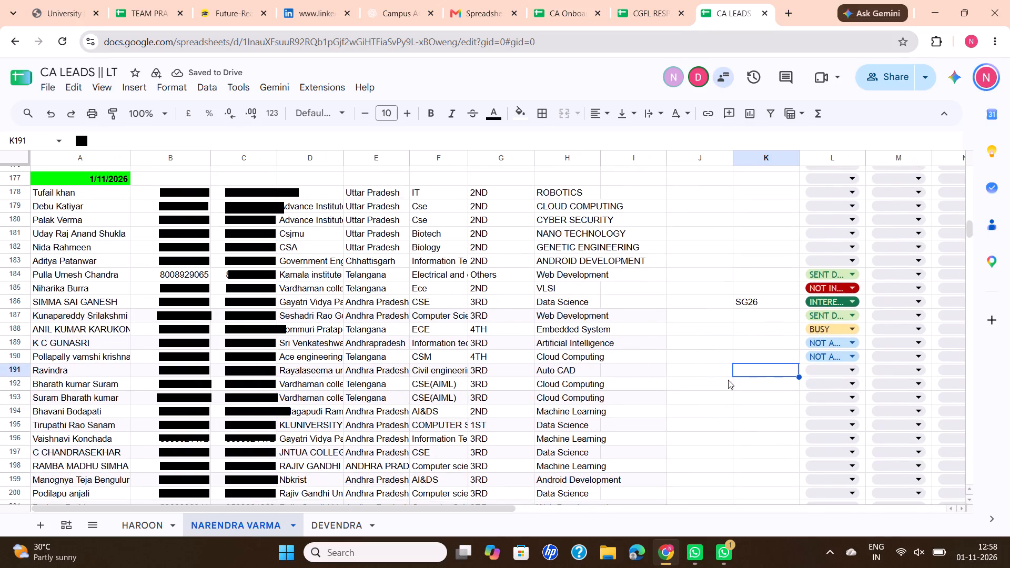
{"action": "left_click", "coordinate": [249, 366]}
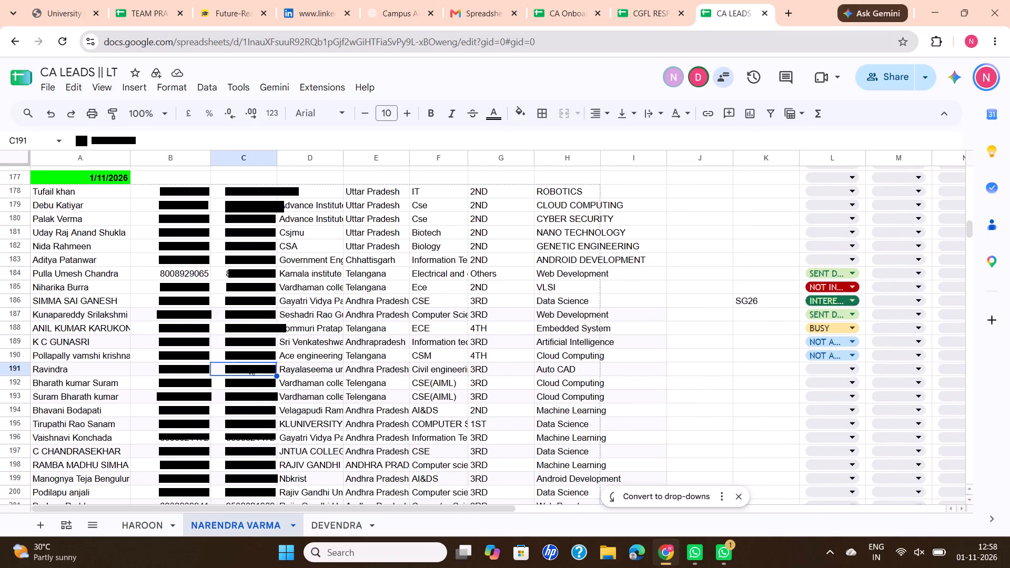
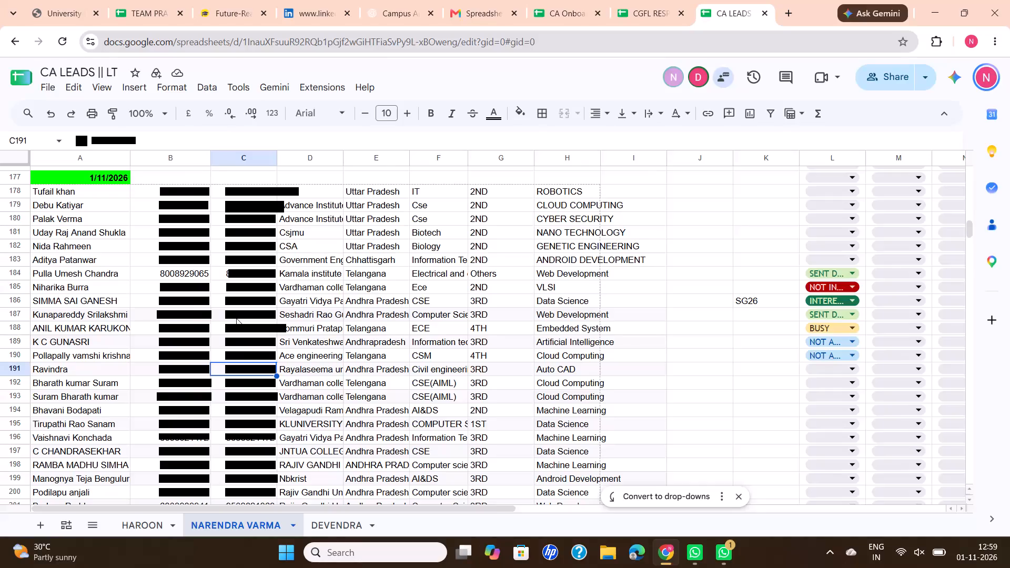
Set the row 191 lead's call status in column L to NOT ANSWERED.
{"action": "scroll", "coordinate": [236, 318], "scroll_direction": "left", "scroll_amount": 1}
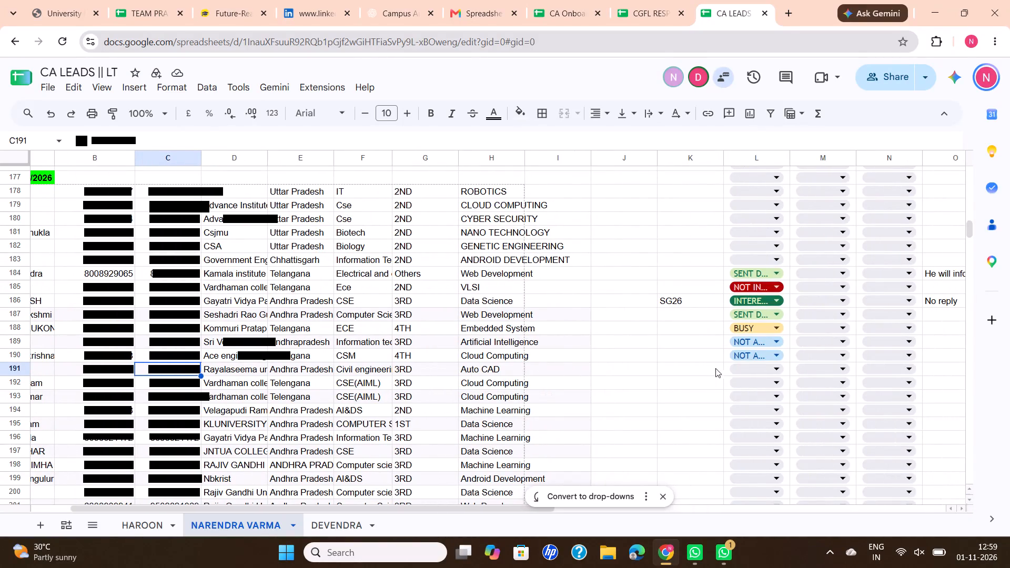
{"action": "left_click", "coordinate": [731, 369]}
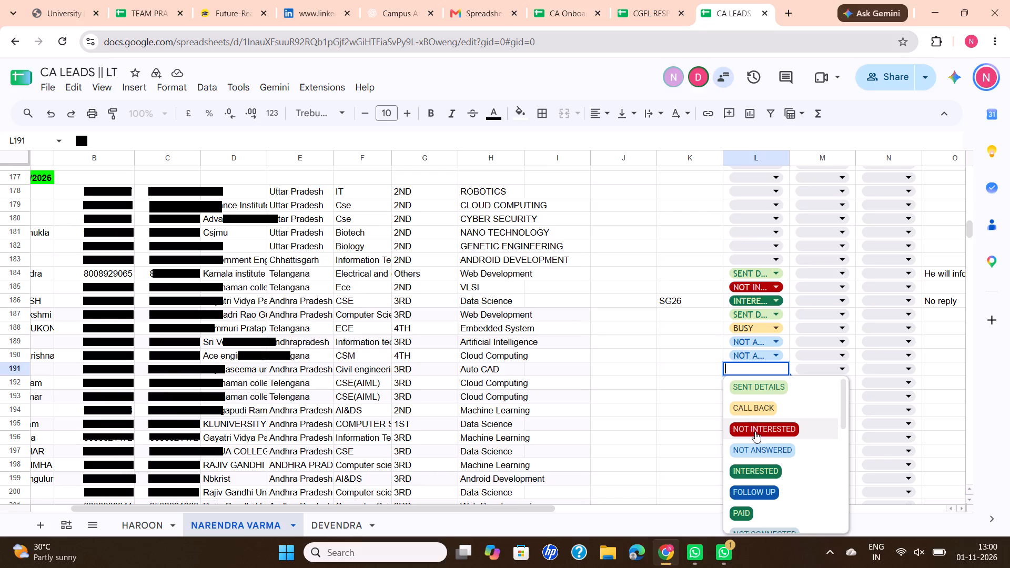
{"action": "left_click", "coordinate": [754, 443]}
{"action": "left_click", "coordinate": [701, 384]}
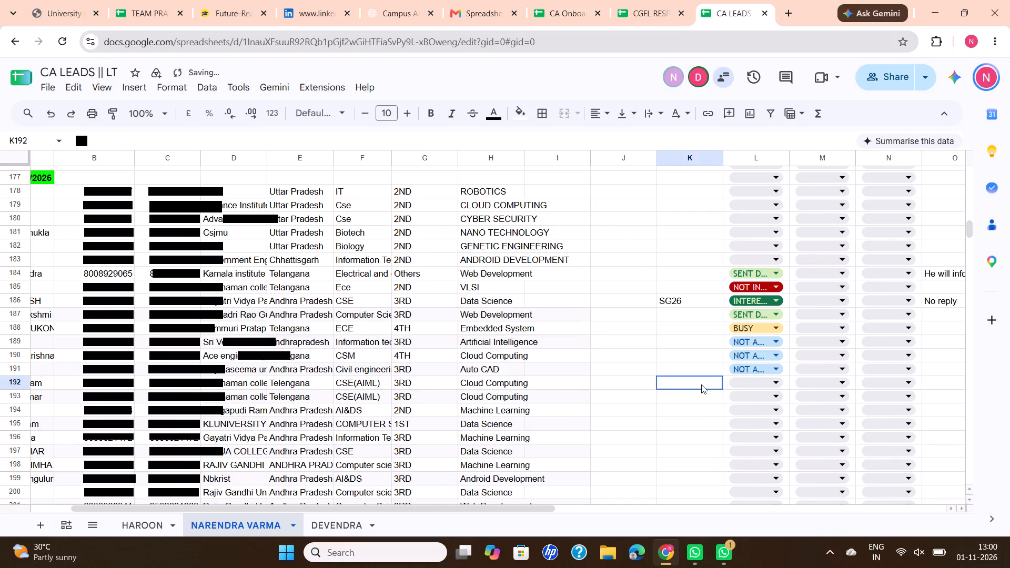
View the contact number in column C for the pending lead in row 192 and recheck the one in row 191.
{"action": "scroll", "coordinate": [701, 384], "scroll_direction": "right", "scroll_amount": 3}
{"action": "left_click", "coordinate": [236, 383]}
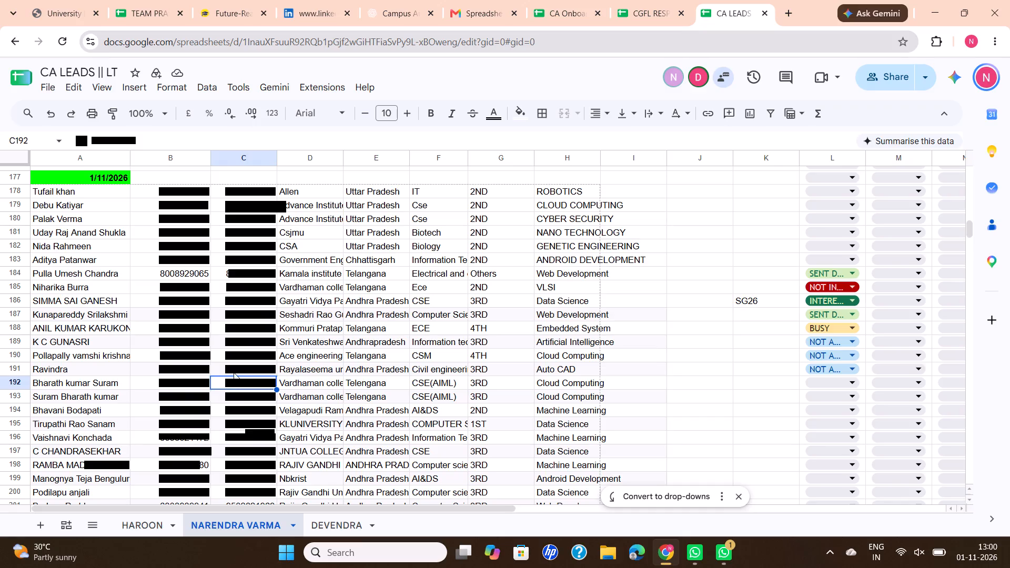
{"action": "left_click", "coordinate": [234, 372]}
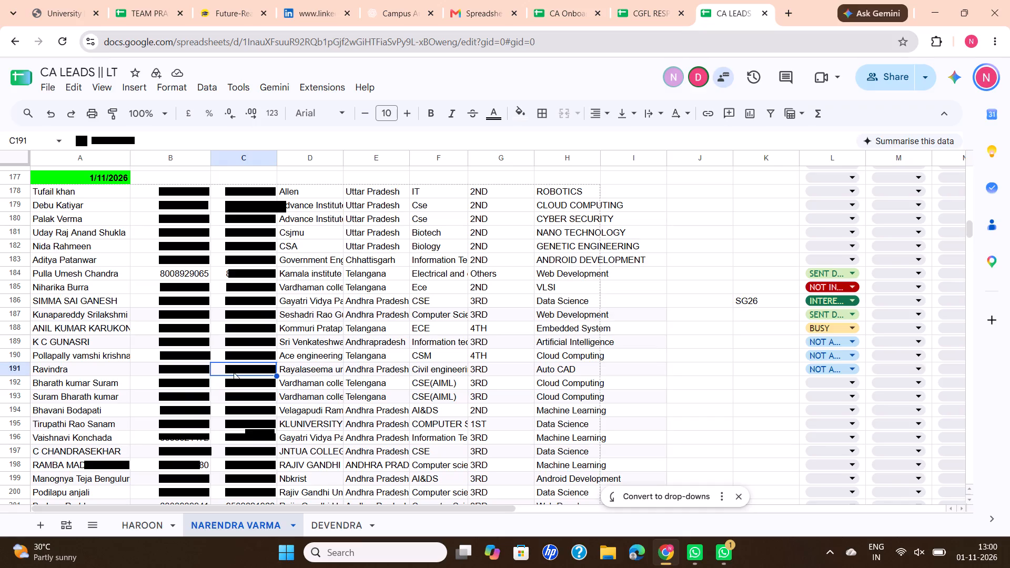
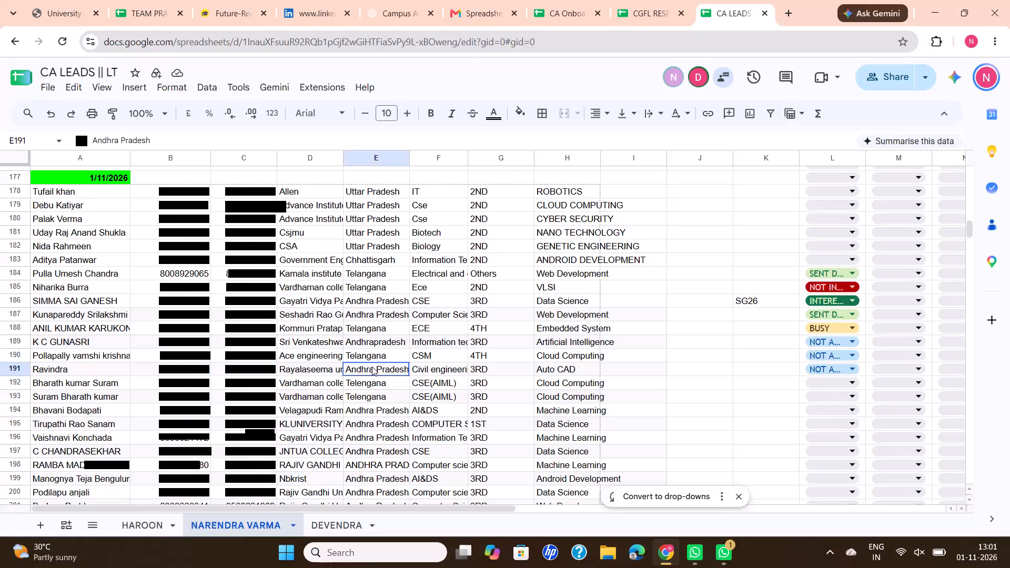
Change the row 191 lead's call status in column L to NOT INTERESTED.
{"action": "scroll", "coordinate": [372, 367], "scroll_direction": "left", "scroll_amount": 2}
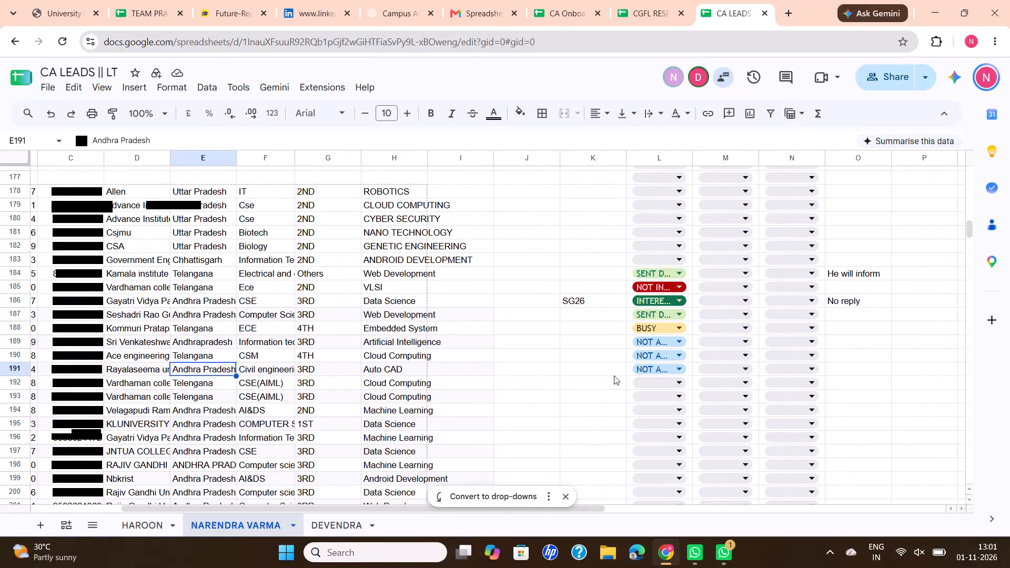
{"action": "left_click", "coordinate": [646, 371]}
{"action": "left_click", "coordinate": [656, 425]}
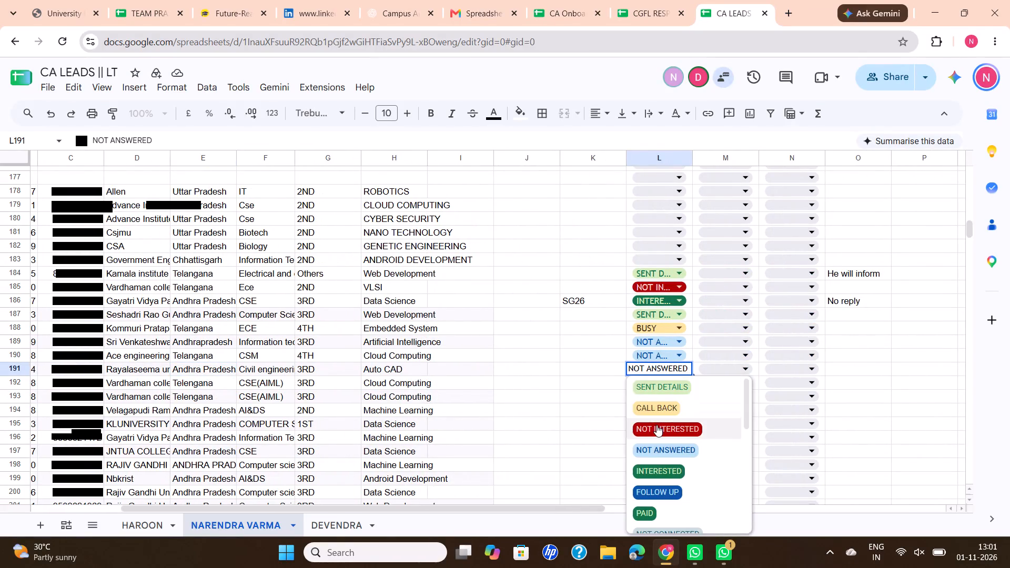
{"action": "left_click", "coordinate": [614, 380]}
Examine the year, state and college of the pending lead in row 192, and view the column C contact number in row 178.
{"action": "scroll", "coordinate": [614, 380], "scroll_direction": "right", "scroll_amount": 3}
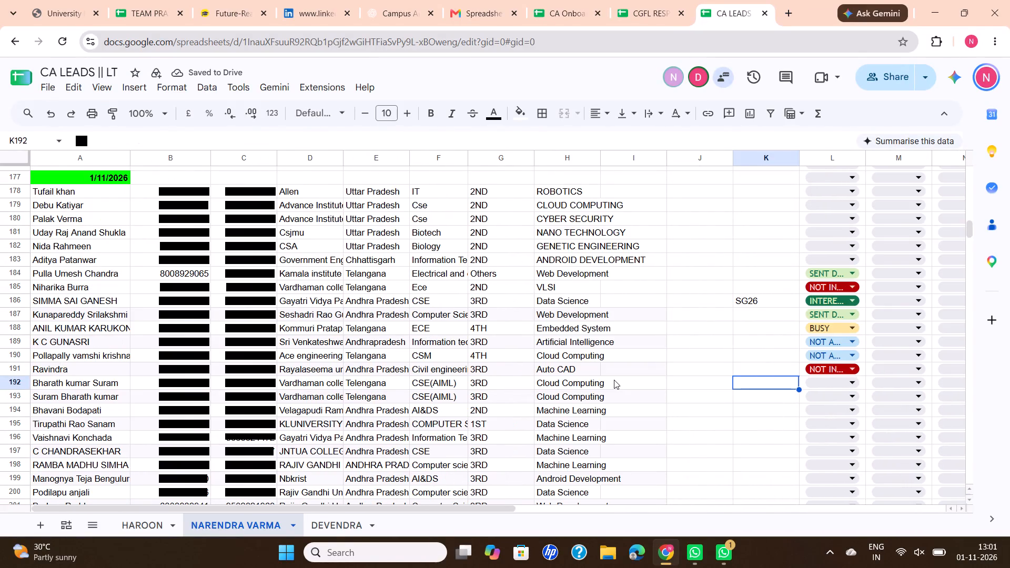
{"action": "left_click", "coordinate": [479, 384]}
{"action": "scroll", "coordinate": [479, 384], "scroll_direction": "right", "scroll_amount": 3}
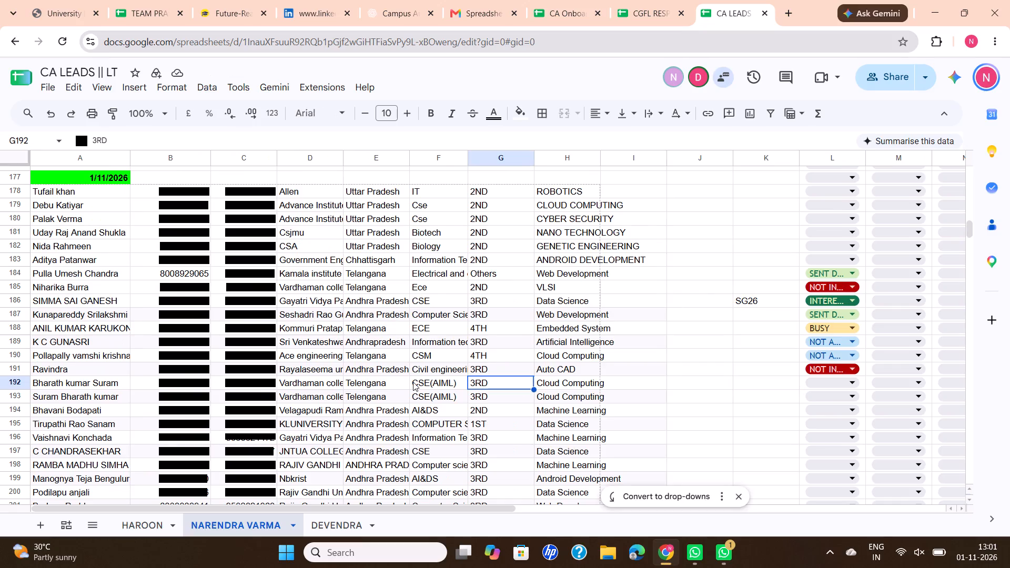
{"action": "left_click", "coordinate": [373, 378]}
{"action": "left_click", "coordinate": [309, 391]}
{"action": "left_click", "coordinate": [310, 383]}
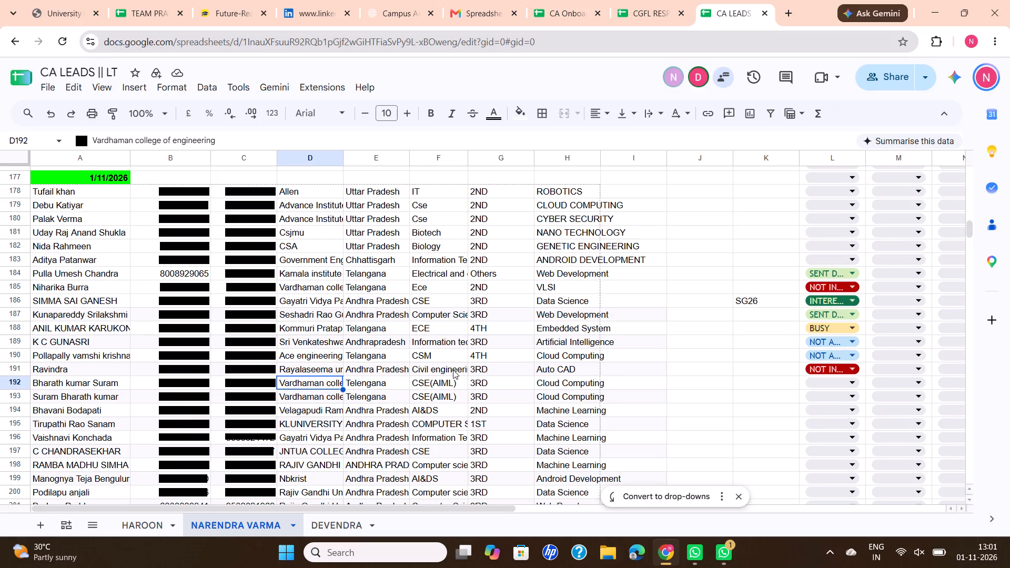
{"action": "scroll", "coordinate": [453, 370], "scroll_direction": "up", "scroll_amount": 1}
{"action": "scroll", "coordinate": [470, 297], "scroll_direction": "right", "scroll_amount": 2}
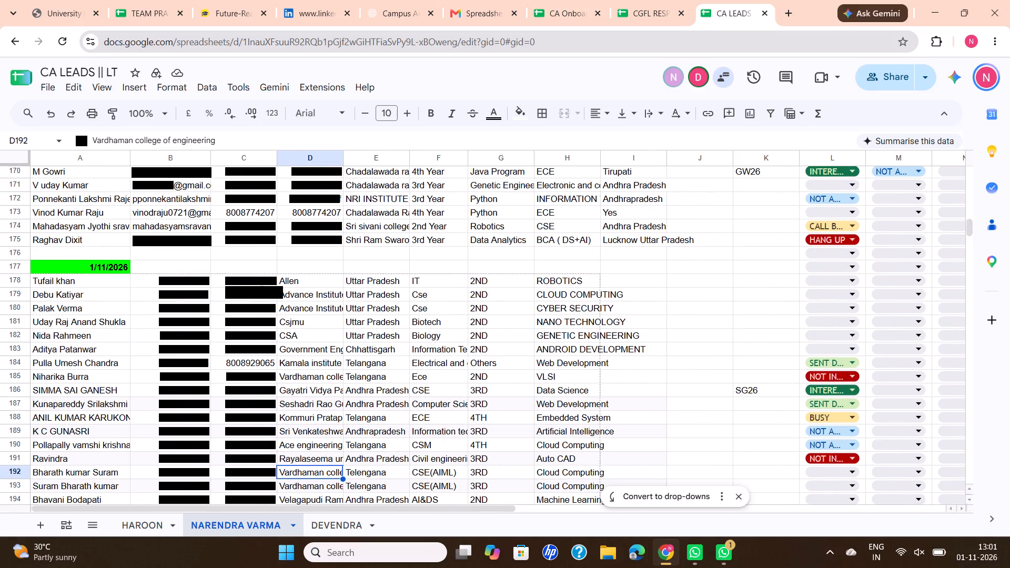
{"action": "left_click", "coordinate": [257, 282]}
{"action": "scroll", "coordinate": [257, 282], "scroll_direction": "right", "scroll_amount": 1}
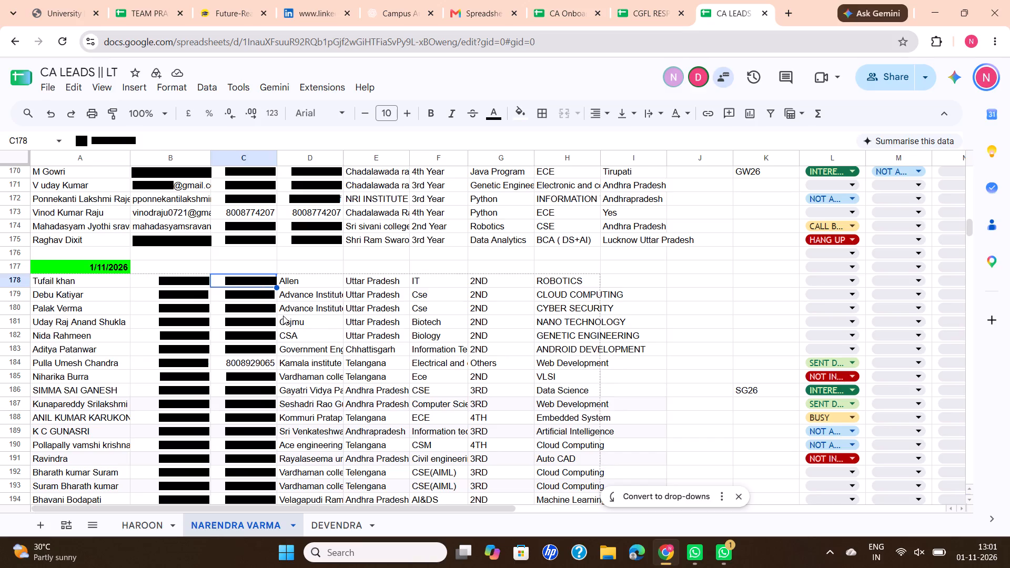
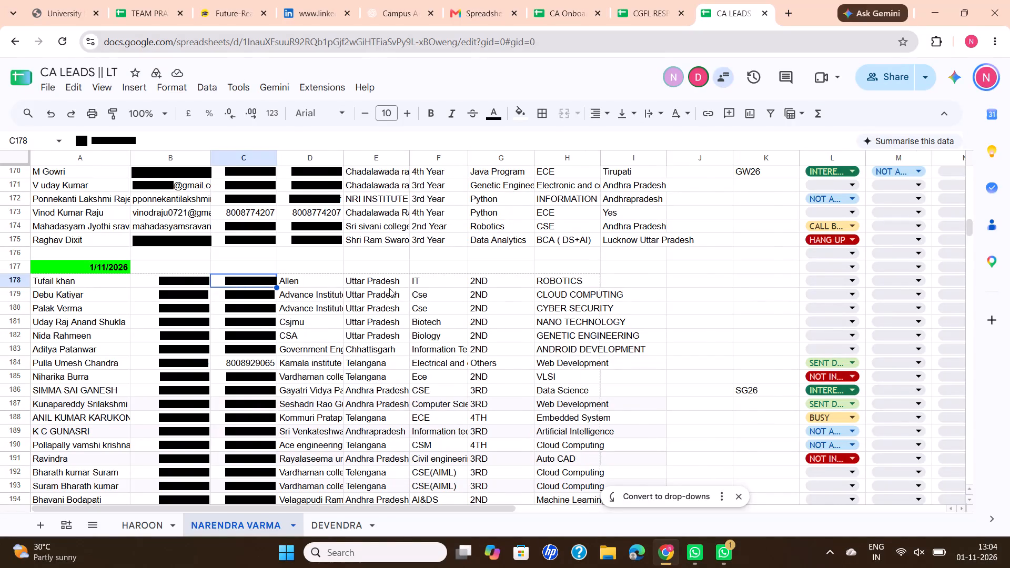
Set the row 178 lead's call status in column L to does not exist.
{"action": "scroll", "coordinate": [389, 288], "scroll_direction": "left", "scroll_amount": 3}
{"action": "left_click", "coordinate": [609, 276]}
{"action": "scroll", "coordinate": [631, 369], "scroll_direction": "down", "scroll_amount": 5}
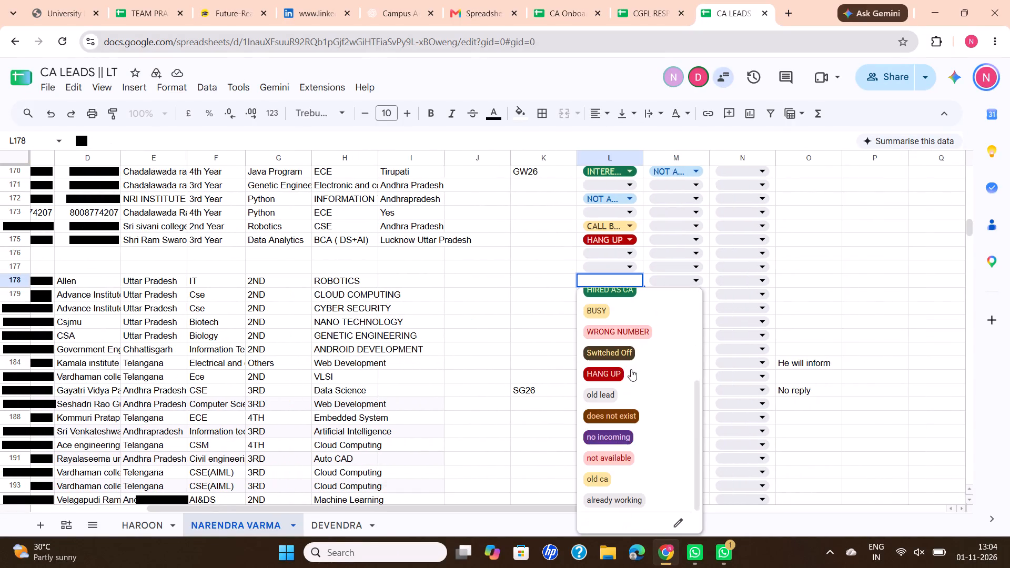
{"action": "left_click", "coordinate": [618, 418]}
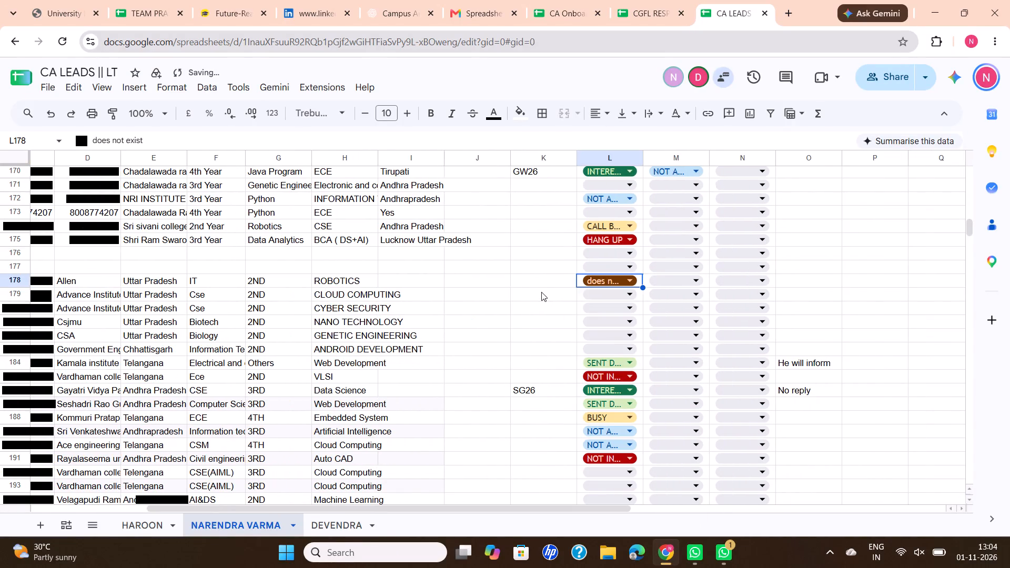
{"action": "left_click", "coordinate": [541, 292]}
Check the row 179 lead's contact number in column C and set that lead's column L call status to WRONG NUMBER.
{"action": "scroll", "coordinate": [541, 292], "scroll_direction": "right", "scroll_amount": 6}
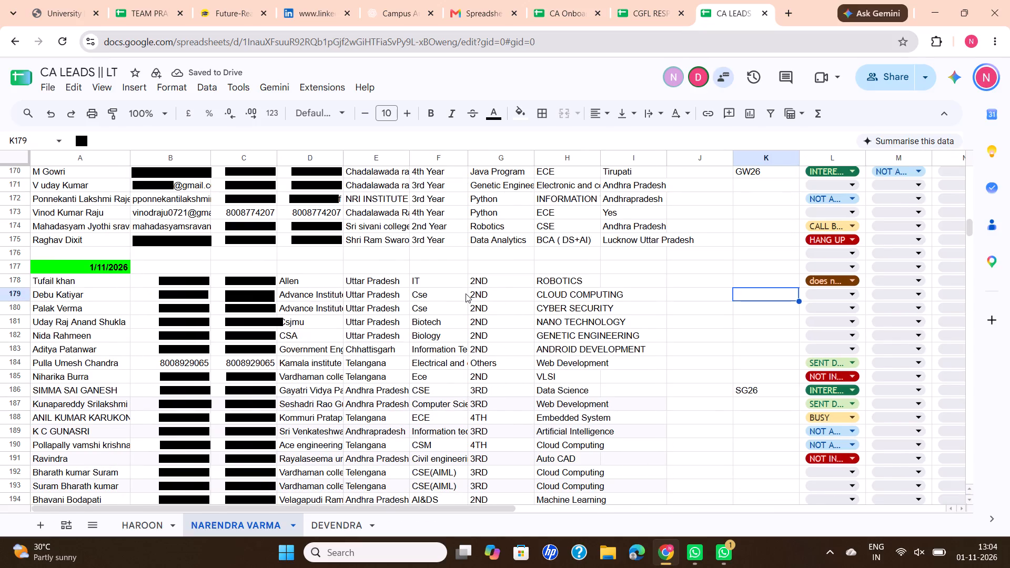
{"action": "left_click", "coordinate": [270, 294]}
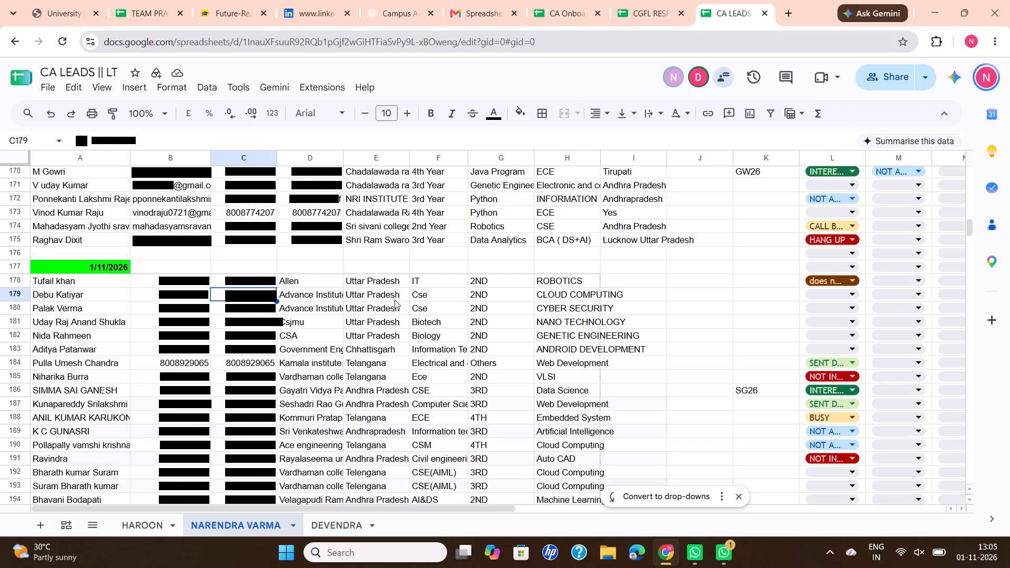
{"action": "scroll", "coordinate": [643, 312], "scroll_direction": "left", "scroll_amount": 3}
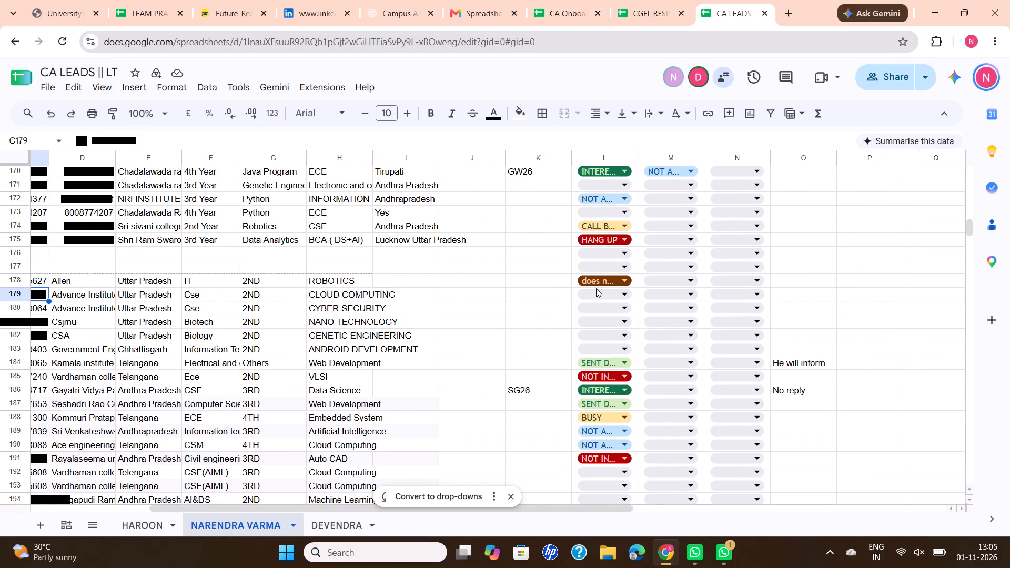
{"action": "left_click", "coordinate": [593, 290]}
{"action": "scroll", "coordinate": [606, 368], "scroll_direction": "down", "scroll_amount": 1}
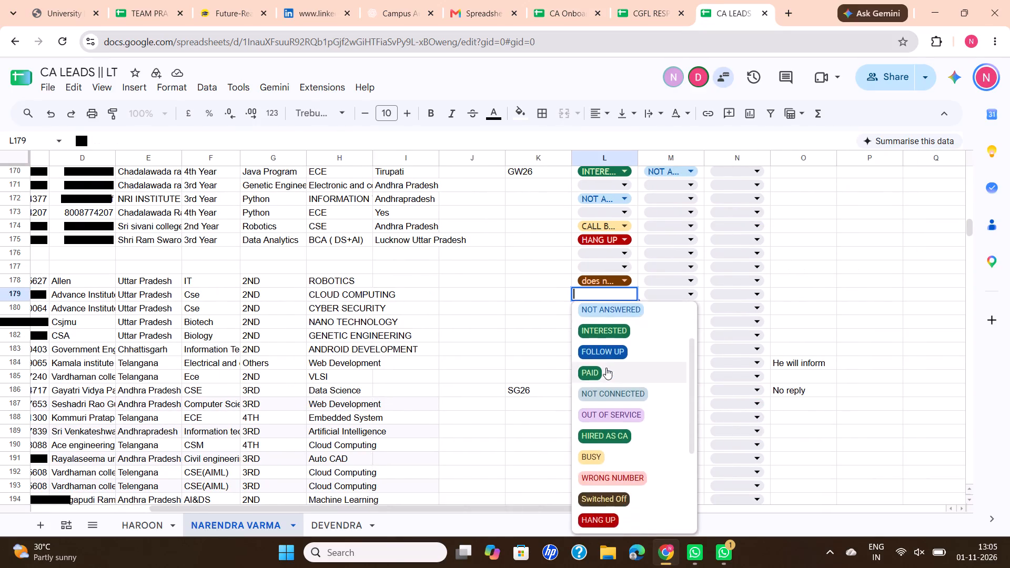
{"action": "scroll", "coordinate": [606, 368], "scroll_direction": "down", "scroll_amount": 1}
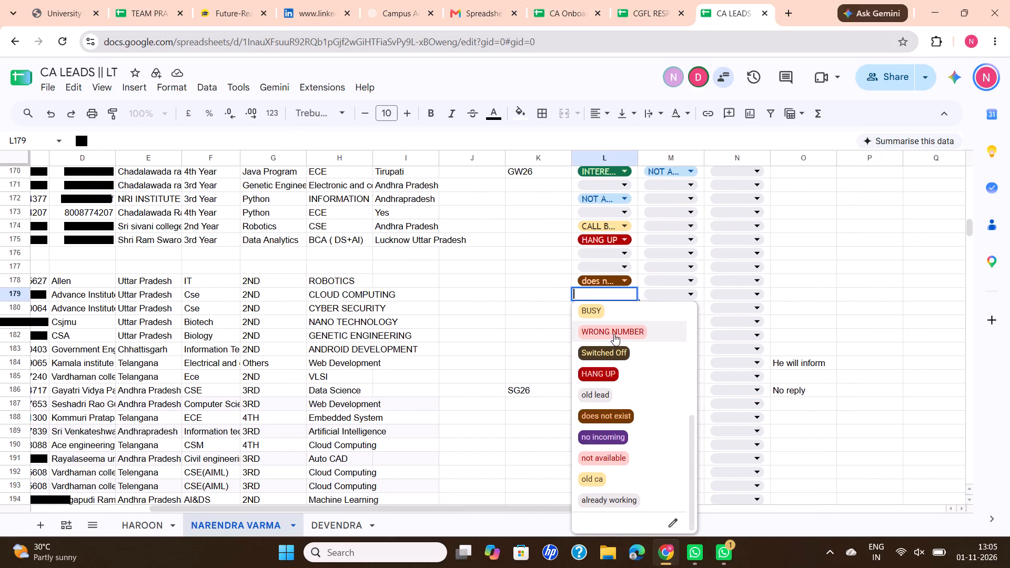
{"action": "left_click", "coordinate": [614, 334]}
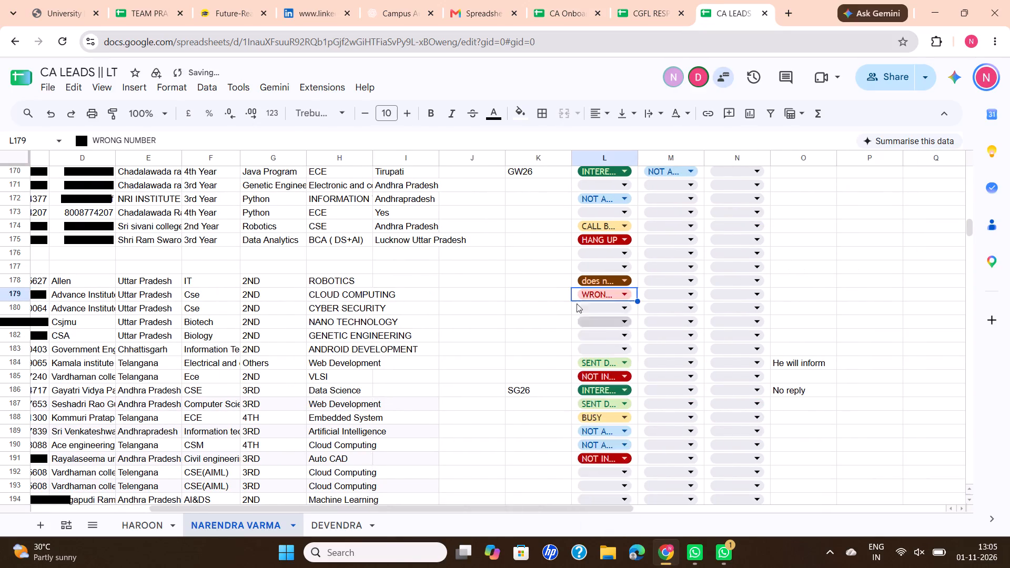
{"action": "left_click", "coordinate": [538, 304]}
View the column C contact number of the pending lead in row 180.
{"action": "scroll", "coordinate": [538, 304], "scroll_direction": "right", "scroll_amount": 3}
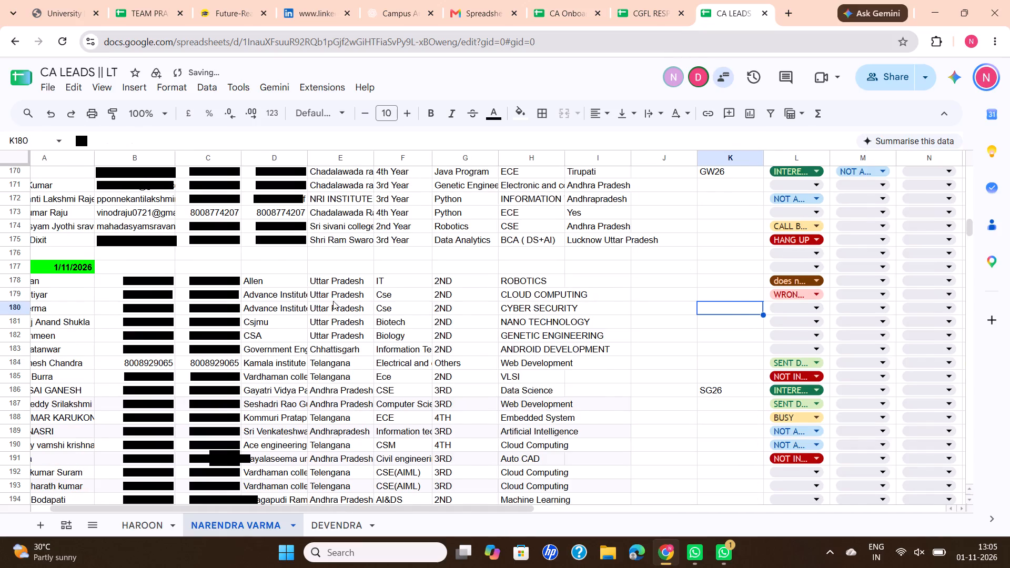
{"action": "left_click", "coordinate": [244, 305]}
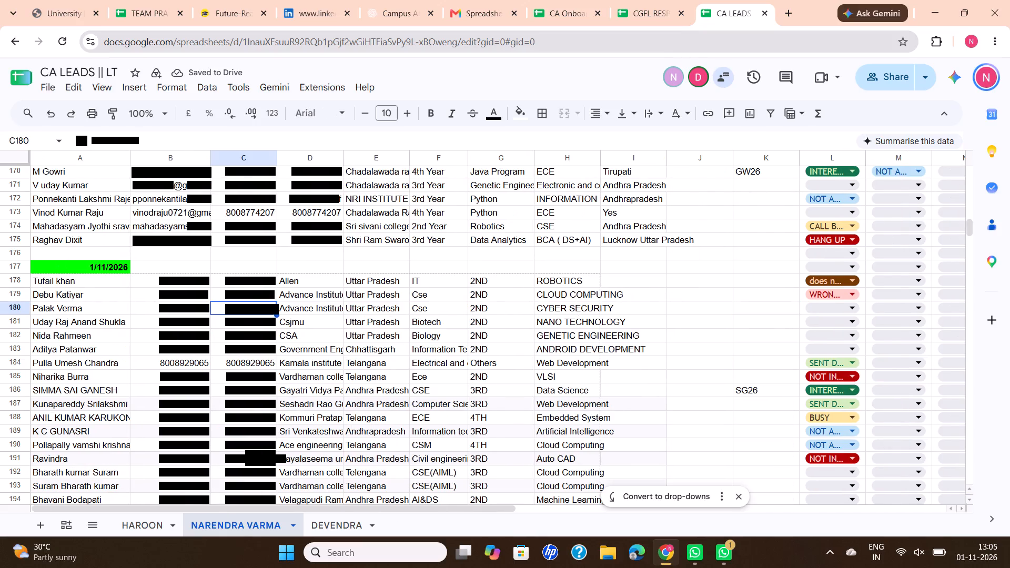
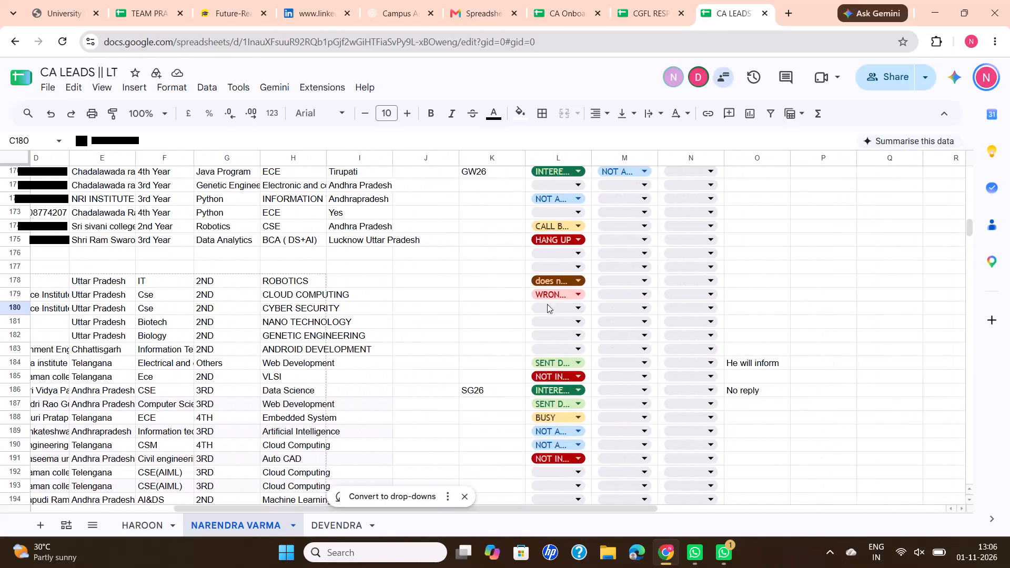
Set the row 180 lead's call status in column L to no incoming.
{"action": "left_click", "coordinate": [550, 310]}
{"action": "scroll", "coordinate": [563, 423], "scroll_direction": "down", "scroll_amount": 4}
{"action": "left_click", "coordinate": [563, 437]}
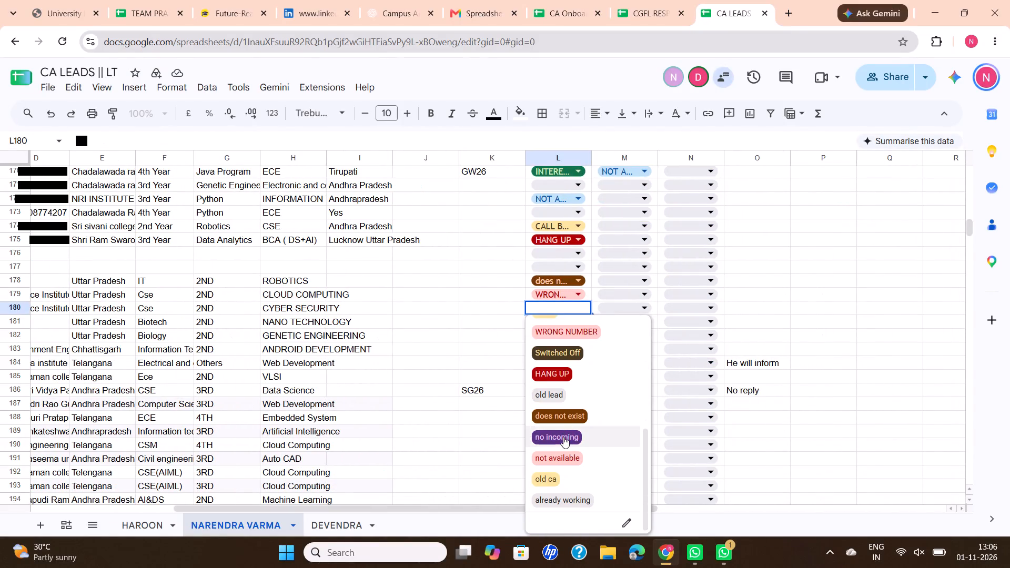
{"action": "left_click", "coordinate": [498, 321]}
Check the row 181 lead's contact number in column C and set that lead's column L call status to WRONG NUMBER.
{"action": "scroll", "coordinate": [498, 321], "scroll_direction": "right", "scroll_amount": 4}
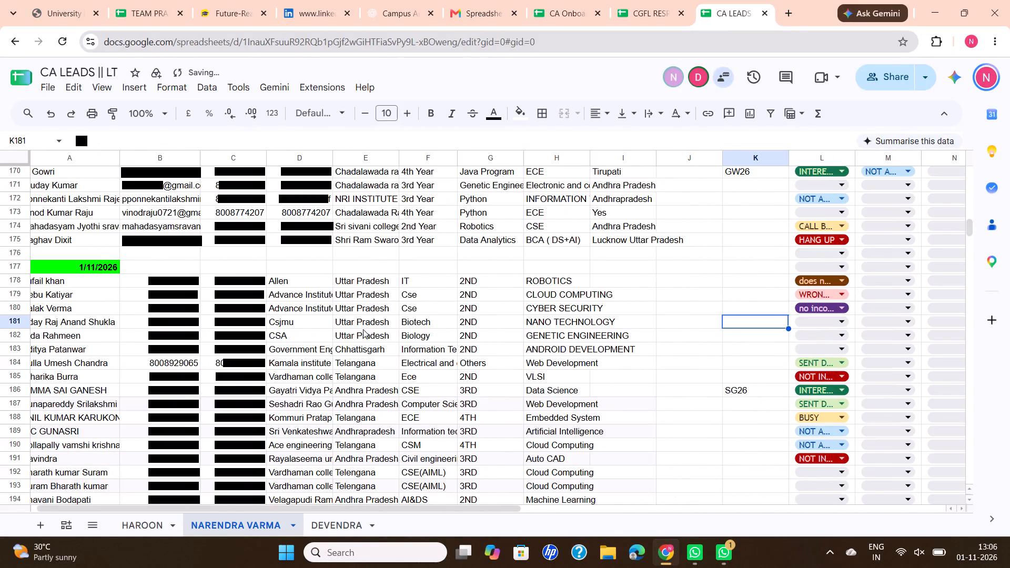
{"action": "left_click", "coordinate": [243, 319]}
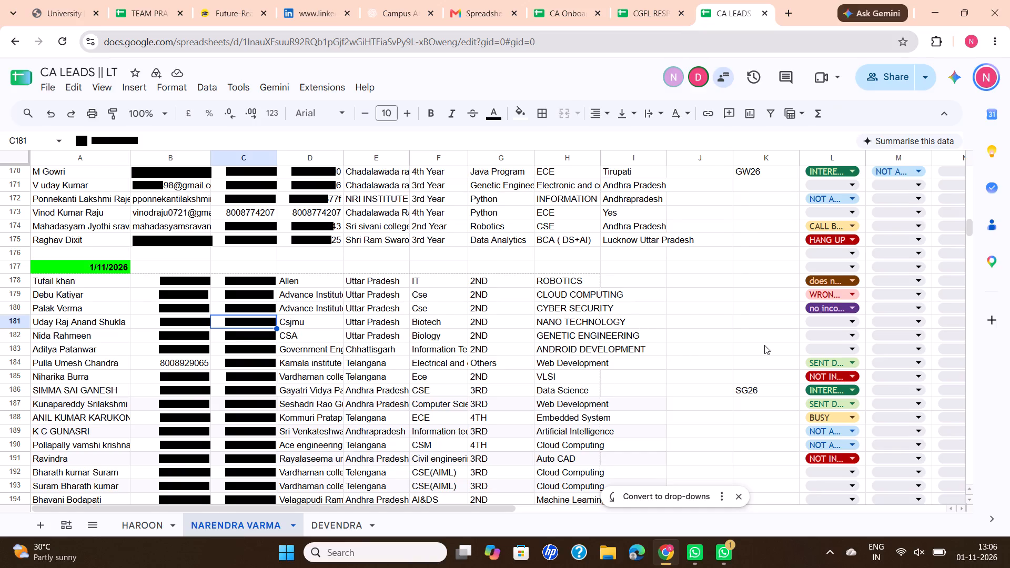
{"action": "scroll", "coordinate": [764, 345], "scroll_direction": "down", "scroll_amount": 1}
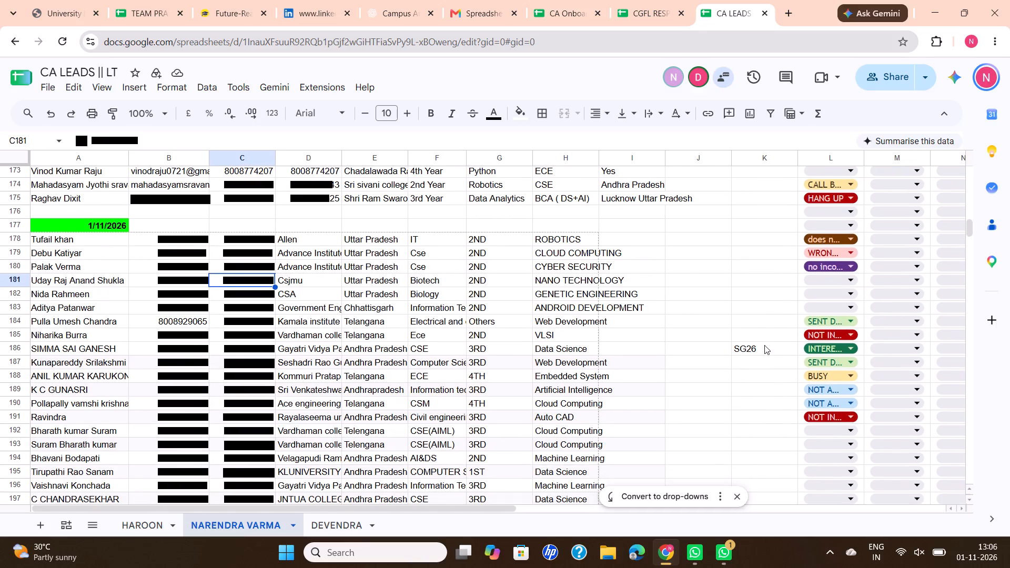
{"action": "scroll", "coordinate": [764, 345], "scroll_direction": "up", "scroll_amount": 1}
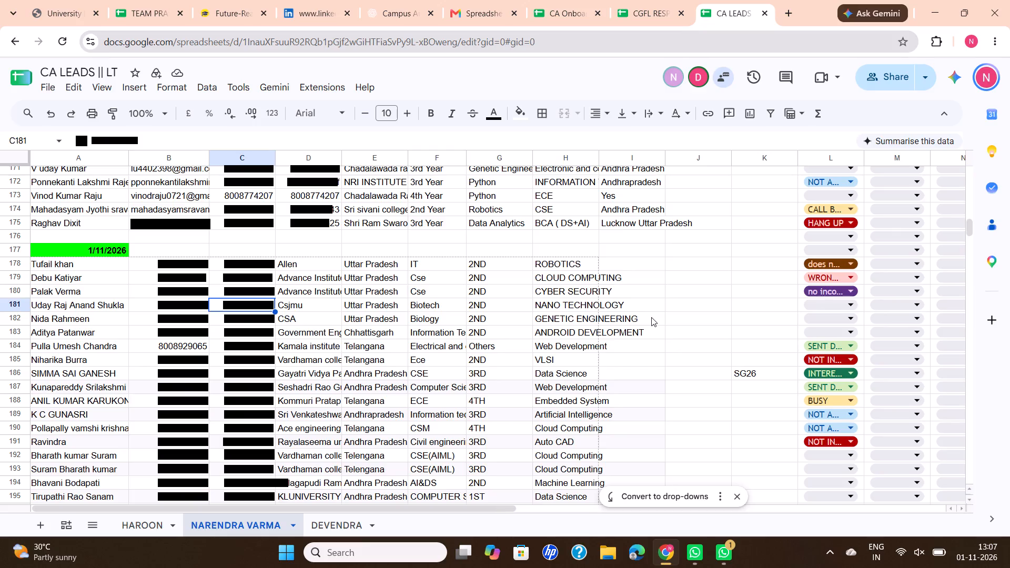
{"action": "scroll", "coordinate": [771, 304], "scroll_direction": "left", "scroll_amount": 2}
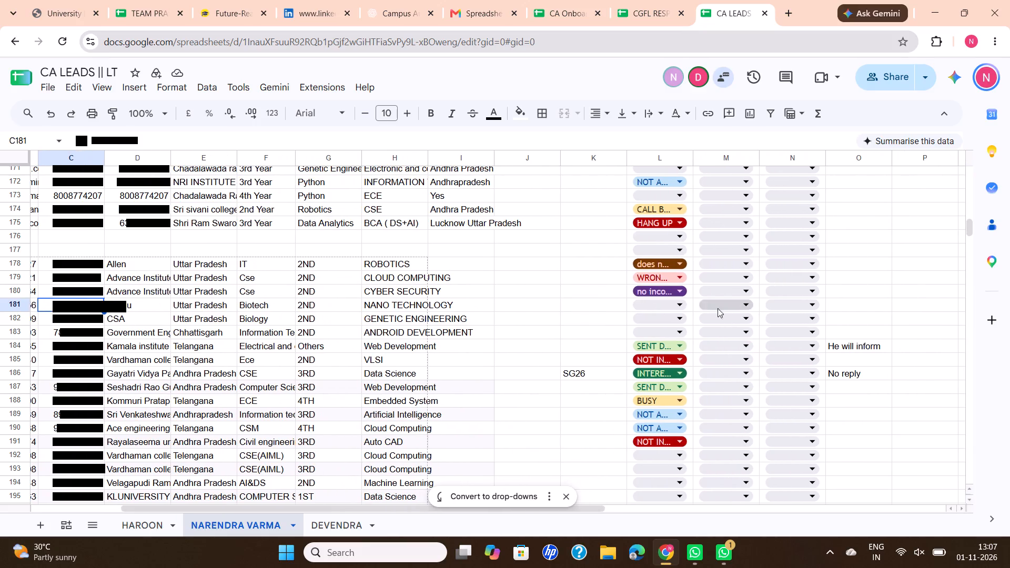
{"action": "left_click", "coordinate": [674, 301]}
{"action": "scroll", "coordinate": [679, 367], "scroll_direction": "down", "scroll_amount": 1}
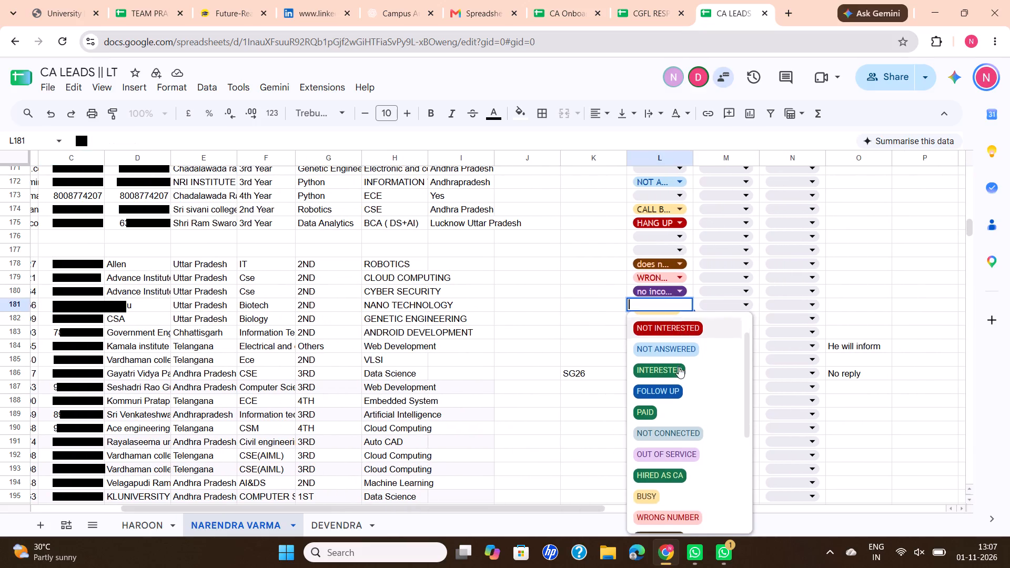
{"action": "scroll", "coordinate": [676, 464], "scroll_direction": "down", "scroll_amount": 1}
{"action": "left_click", "coordinate": [687, 400]}
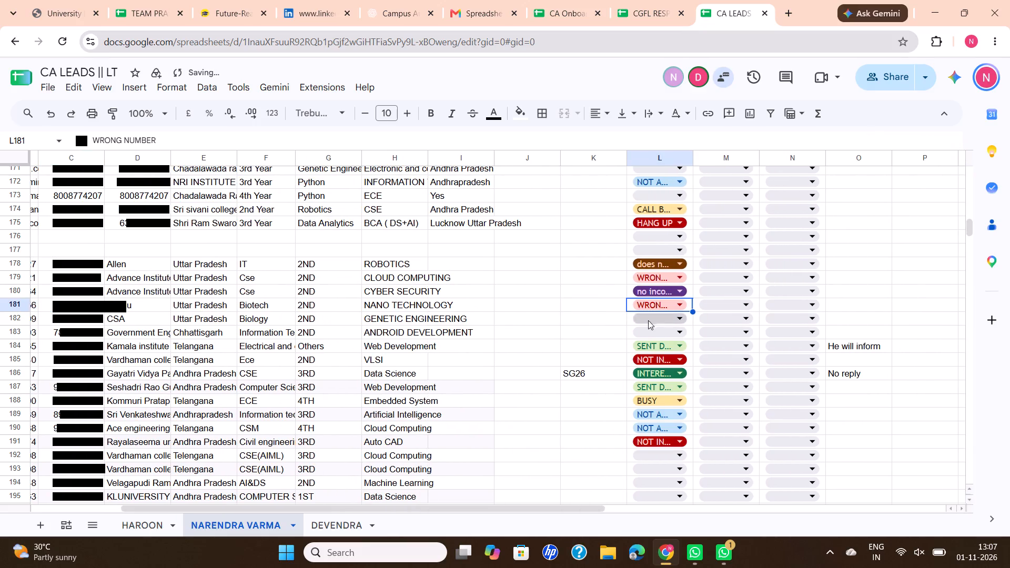
{"action": "left_click", "coordinate": [610, 314]}
View the column C contact number of the pending lead in row 182.
{"action": "scroll", "coordinate": [610, 314], "scroll_direction": "right", "scroll_amount": 3}
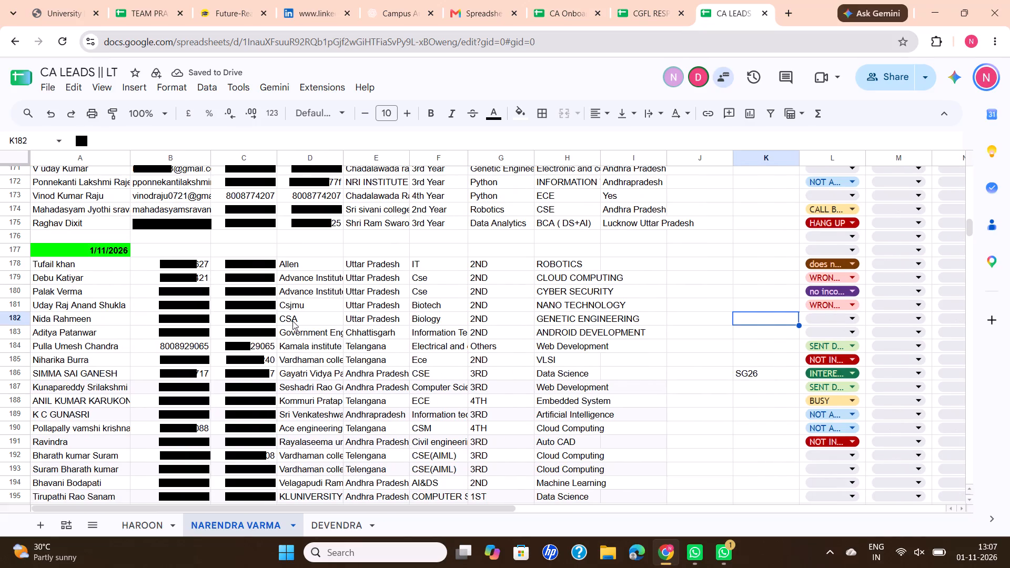
{"action": "left_click", "coordinate": [251, 318]}
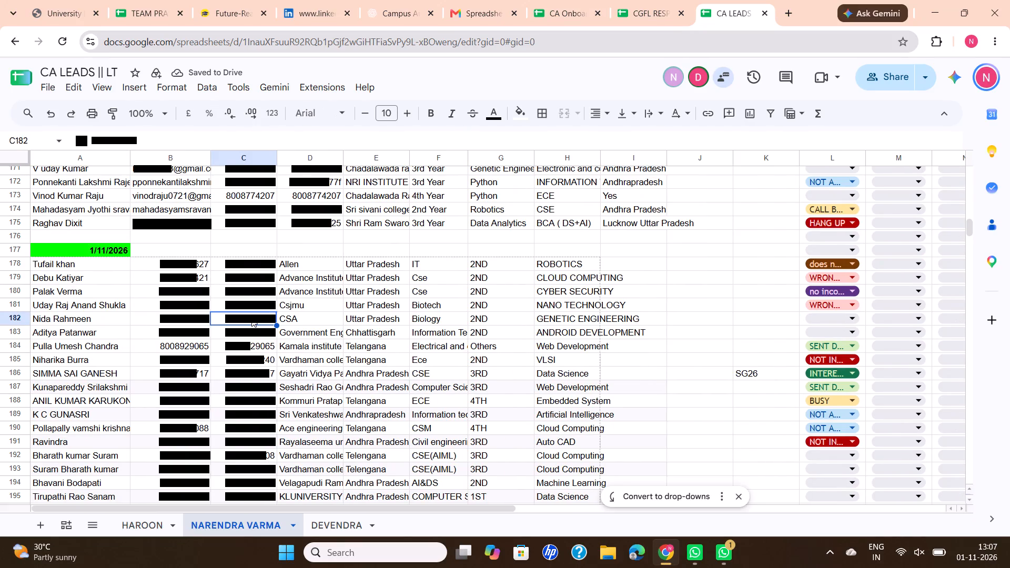
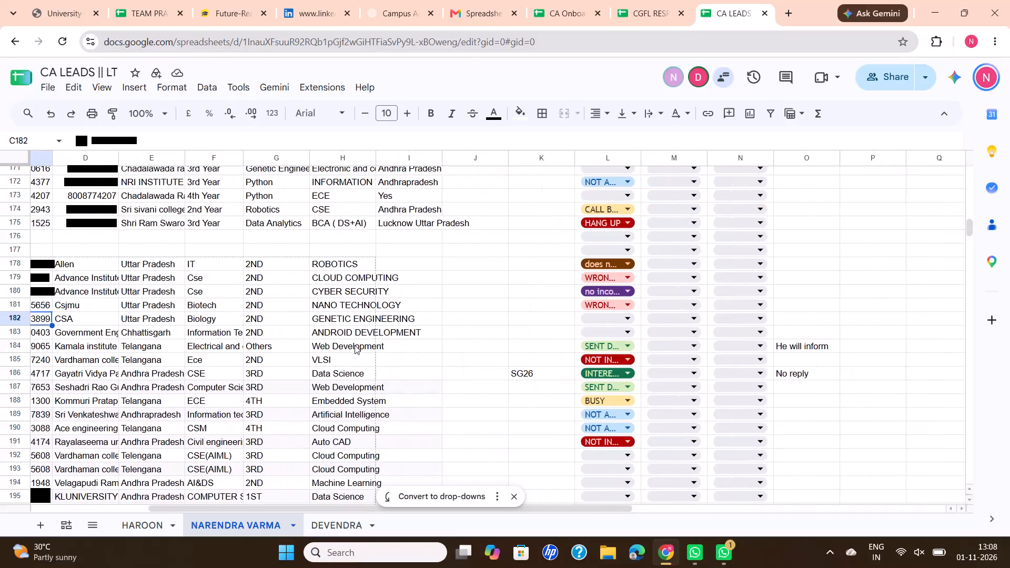
Set the row 182 lead's call status in column L to NOT CONNECTED.
{"action": "left_click", "coordinate": [575, 316]}
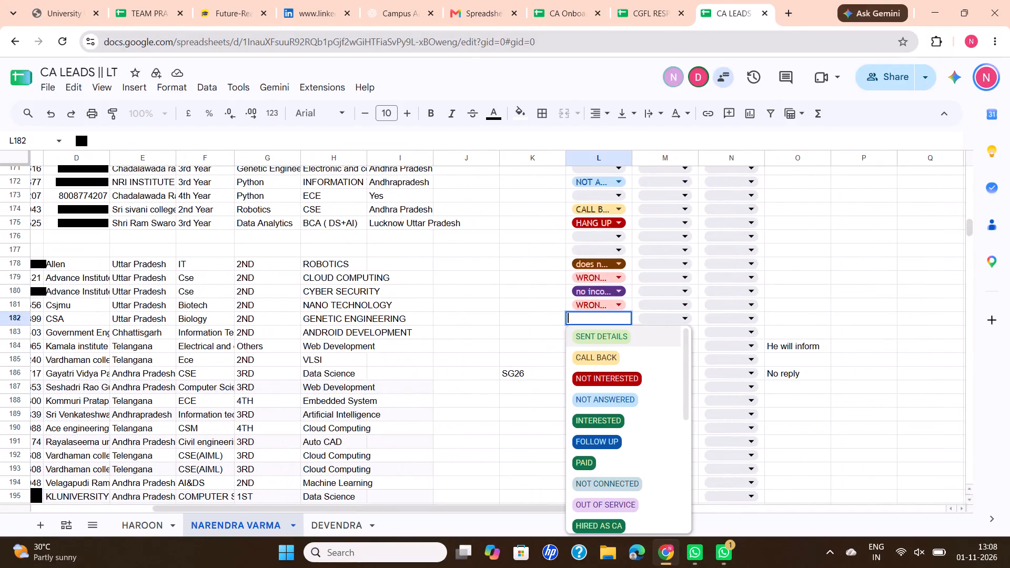
{"action": "scroll", "coordinate": [608, 370], "scroll_direction": "down", "scroll_amount": 3}
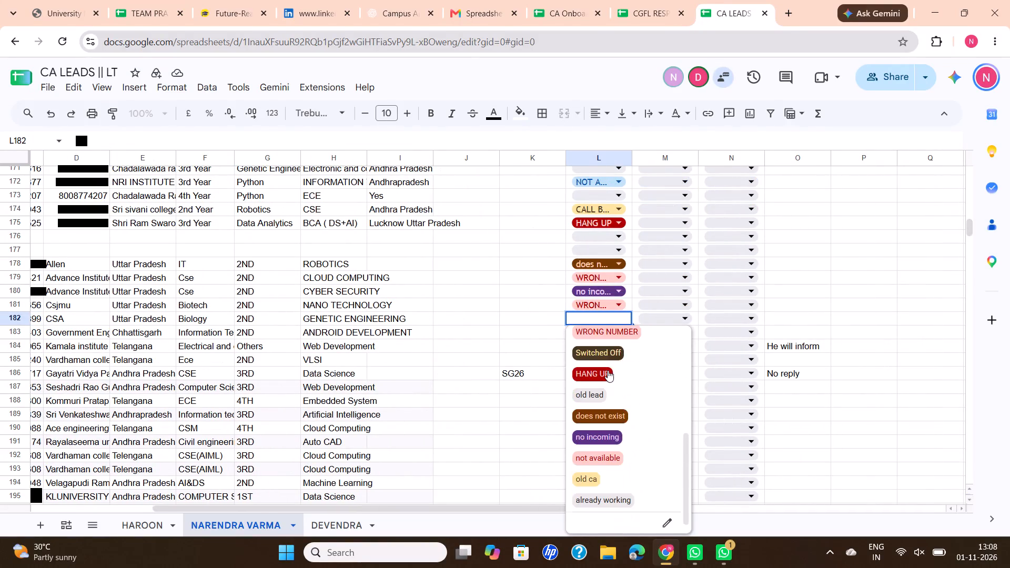
{"action": "scroll", "coordinate": [608, 370], "scroll_direction": "up", "scroll_amount": 5}
{"action": "scroll", "coordinate": [603, 394], "scroll_direction": "down", "scroll_amount": 1}
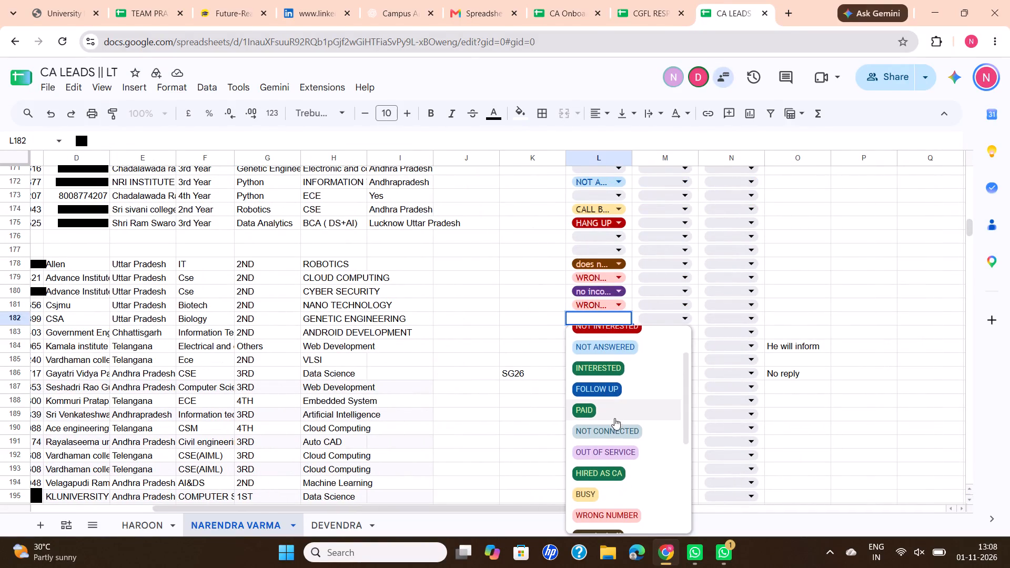
{"action": "left_click", "coordinate": [603, 432]}
{"action": "left_click", "coordinate": [483, 334]}
View the column C contact number of the pending lead in row 183.
{"action": "scroll", "coordinate": [483, 334], "scroll_direction": "right", "scroll_amount": 3}
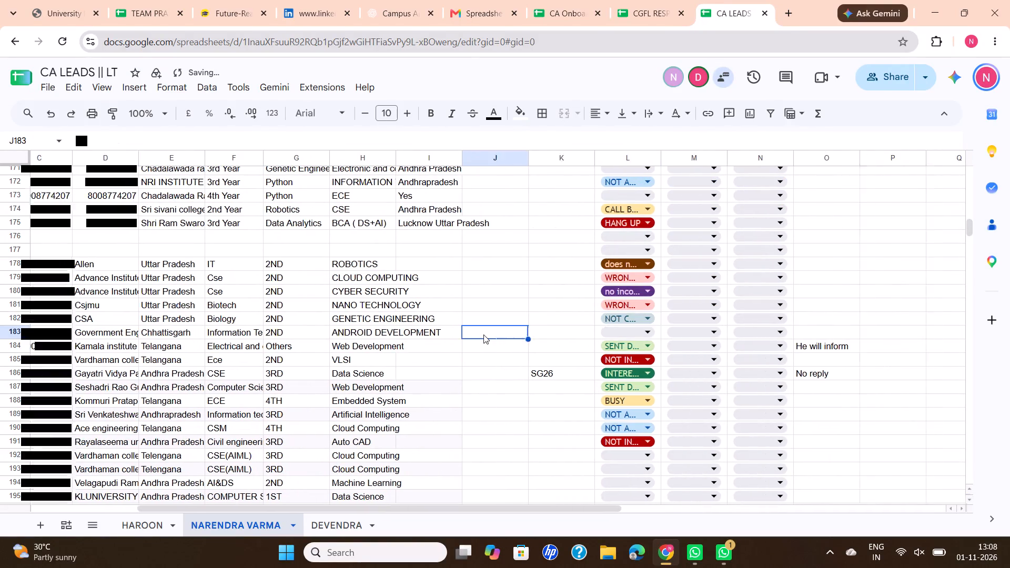
{"action": "scroll", "coordinate": [483, 334], "scroll_direction": "right", "scroll_amount": 2}
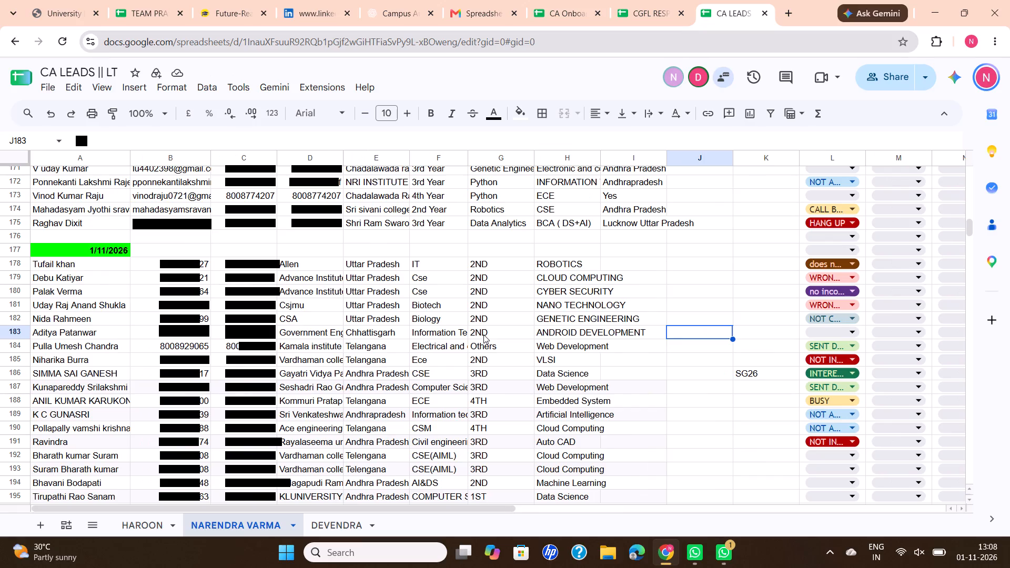
{"action": "left_click", "coordinate": [249, 332]}
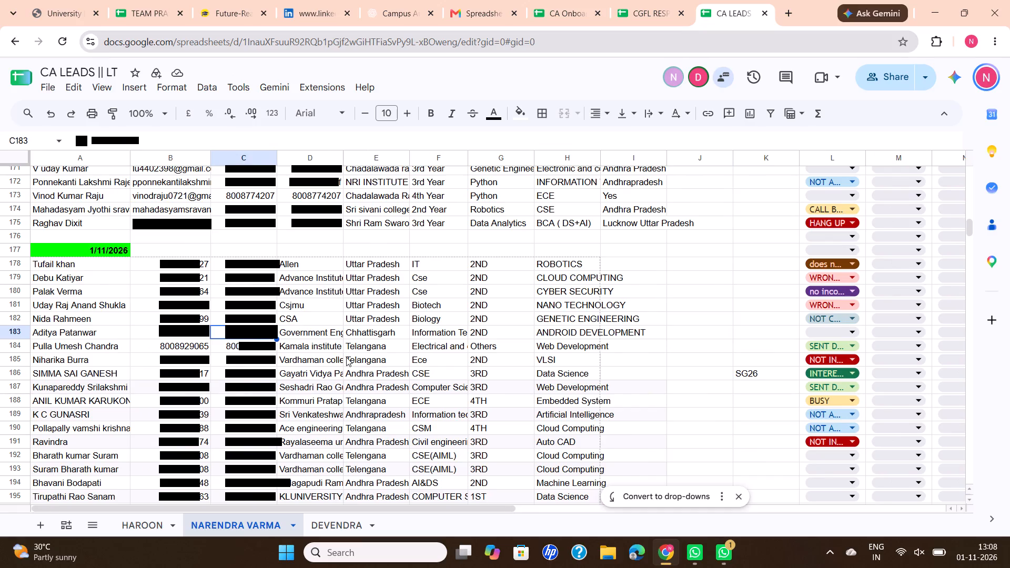
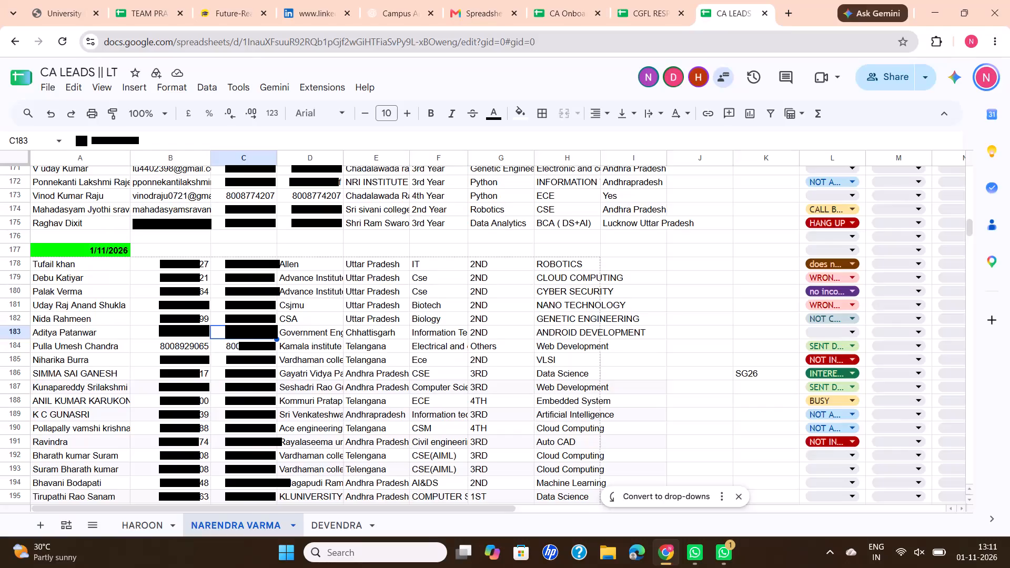
Copy the column C contact number of the pending lead in row 183.
{"action": "triple_click", "coordinate": [246, 329]}
{"action": "left_click", "coordinate": [246, 329]}
{"action": "key", "text": "ctrl+c"}
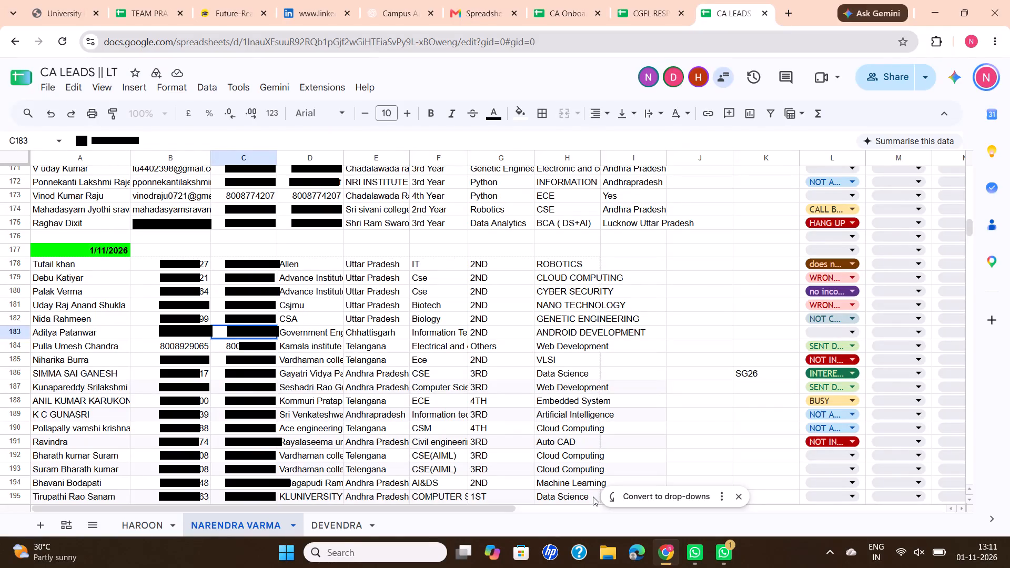
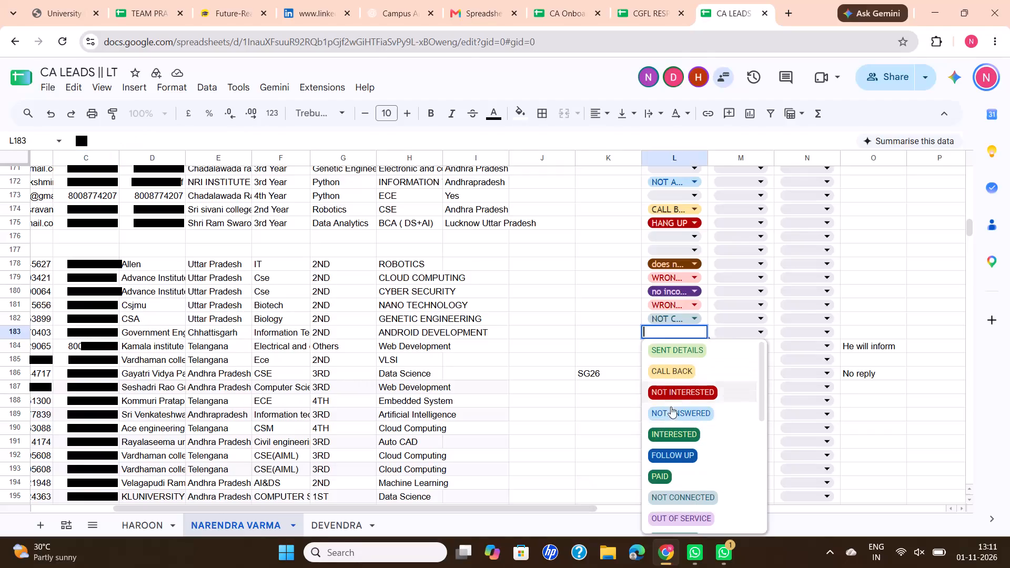
Set the column L call status of the lead in row 183 to SENT DETAILS.
{"action": "left_click", "coordinate": [669, 351]}
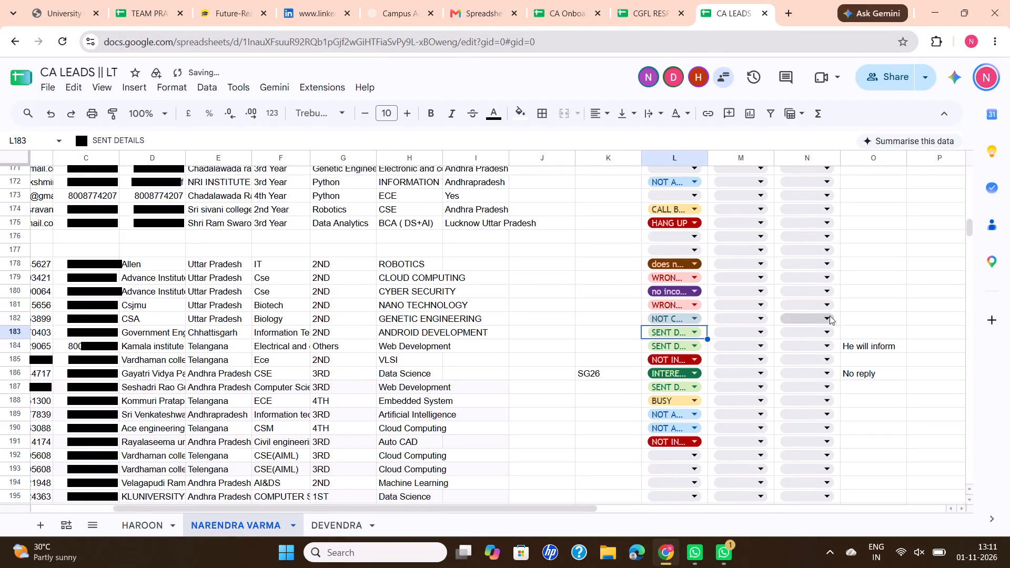
{"action": "scroll", "coordinate": [607, 348], "scroll_direction": "right", "scroll_amount": 3}
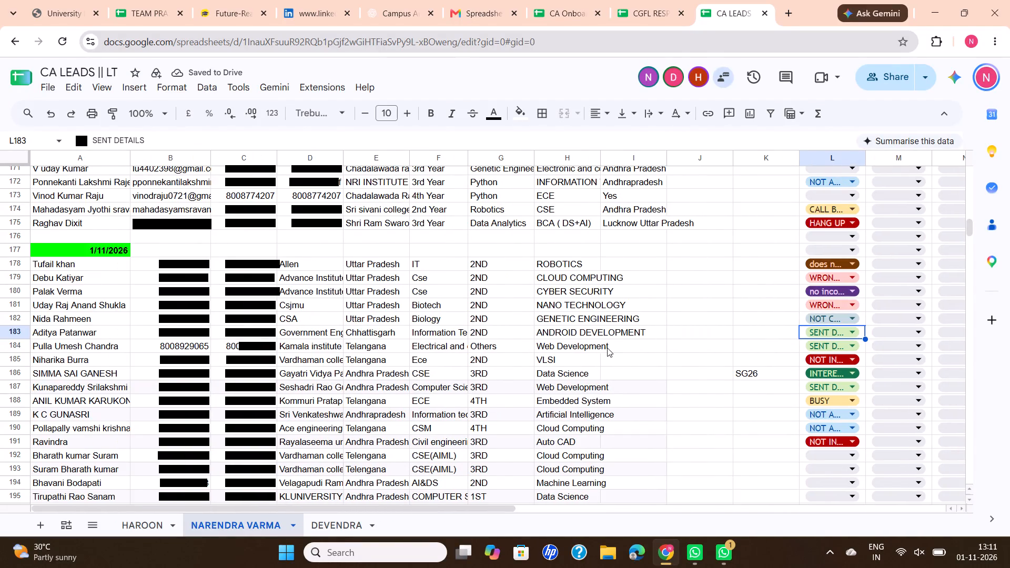
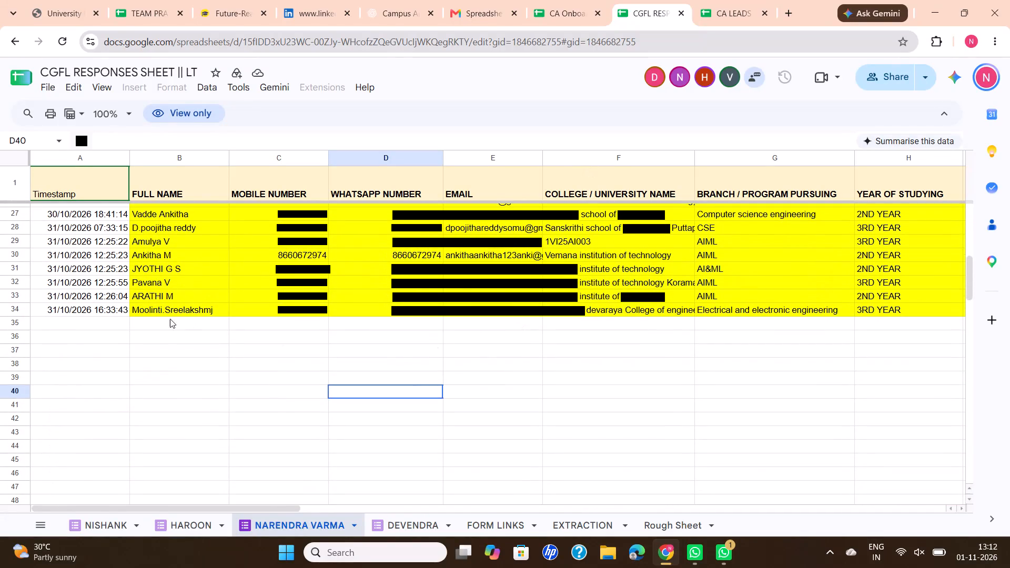
Look through the NARENDRA response sheet in CGFL RESPONSES SHEET for new entries.
{"action": "left_click", "coordinate": [170, 319]}
{"action": "left_click", "coordinate": [104, 328]}
{"action": "scroll", "coordinate": [104, 328], "scroll_direction": "up", "scroll_amount": 8}
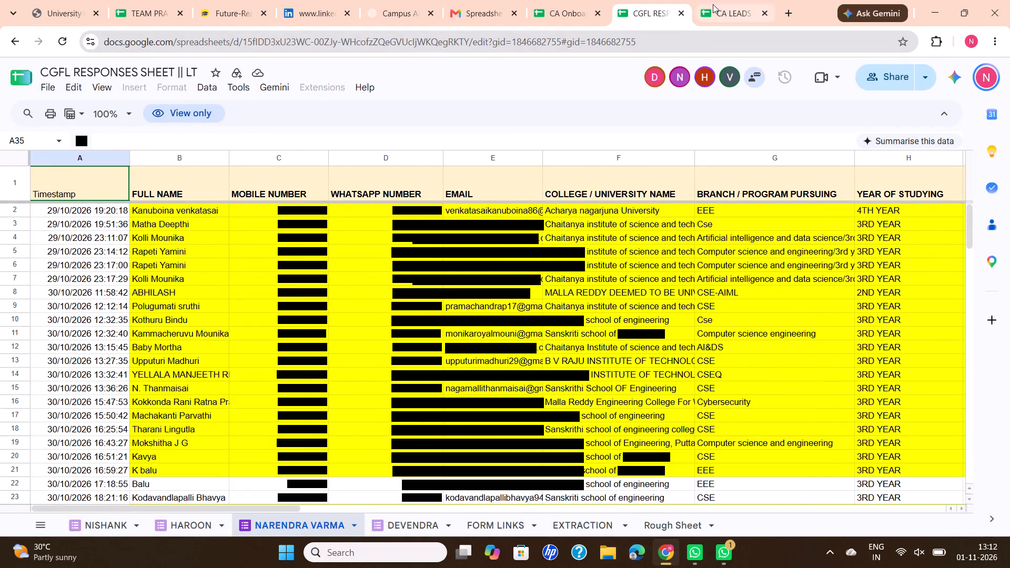
Switch to CA LEADS and review the 1/11/2026 leads' statuses and remarks, plus the contact details of the pending lead in row 192.
{"action": "left_click", "coordinate": [713, 4]}
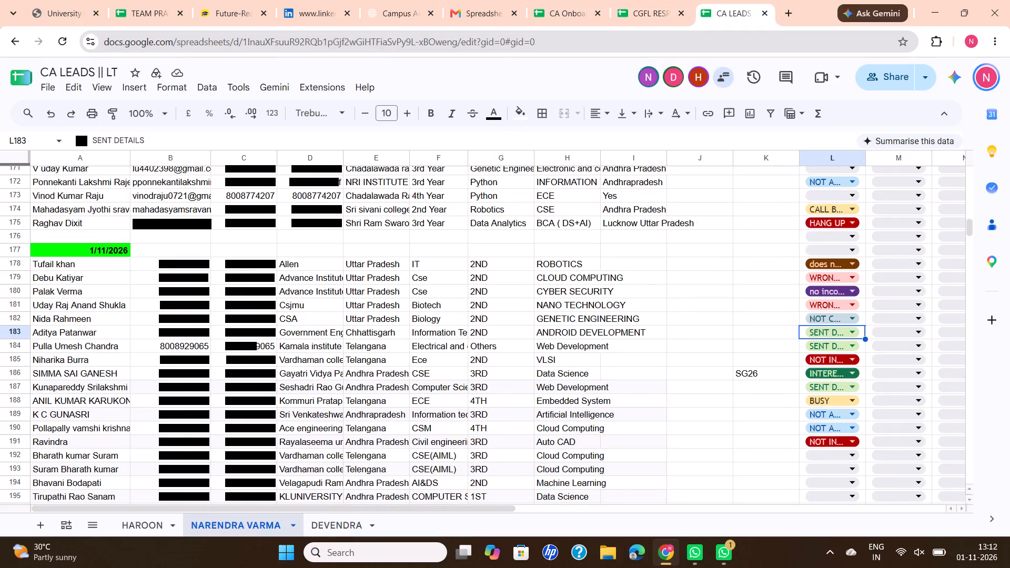
{"action": "scroll", "coordinate": [690, 302], "scroll_direction": "down", "scroll_amount": 1}
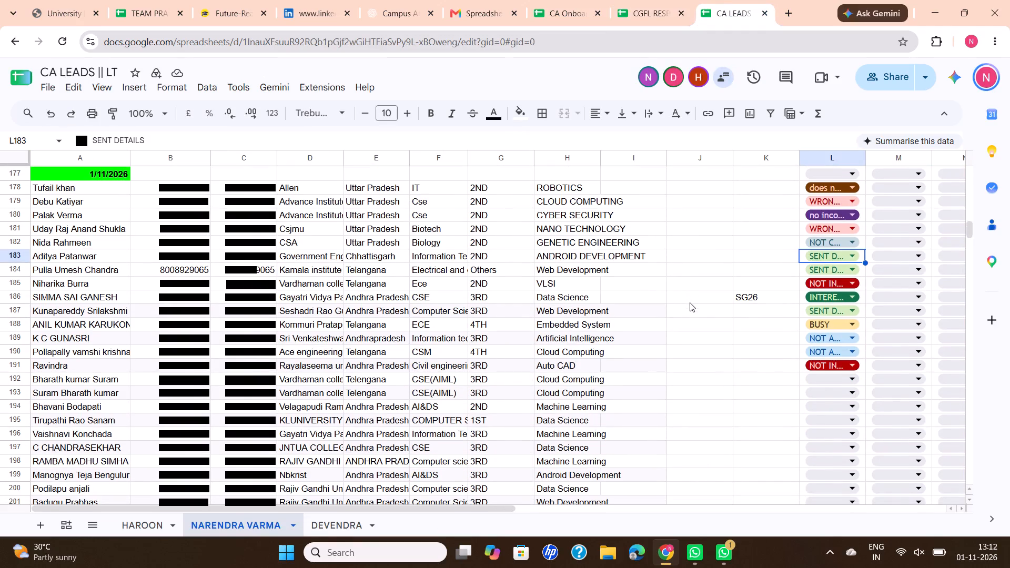
{"action": "scroll", "coordinate": [723, 347], "scroll_direction": "down", "scroll_amount": 1}
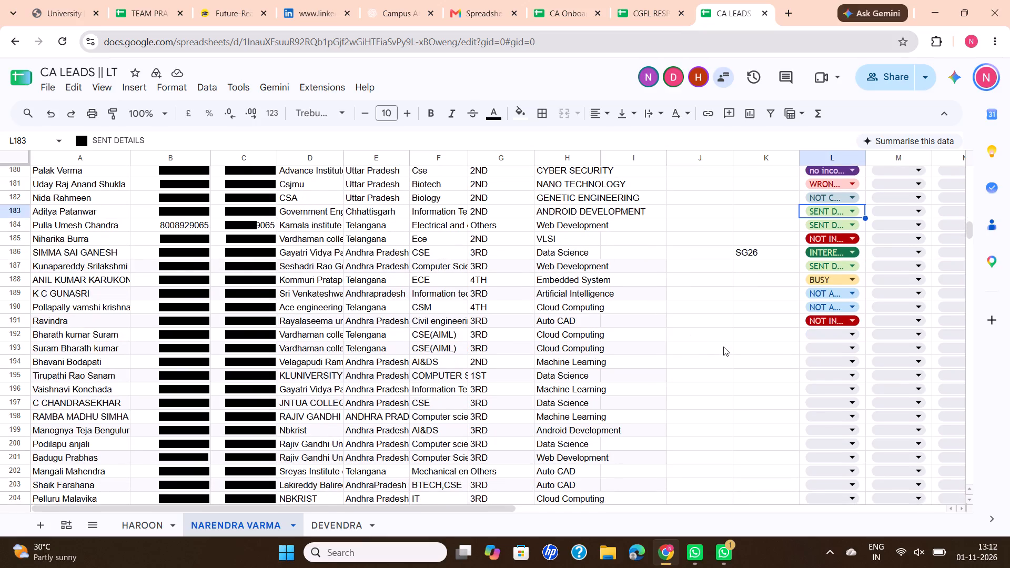
{"action": "left_click", "coordinate": [759, 331]}
{"action": "scroll", "coordinate": [759, 331], "scroll_direction": "right", "scroll_amount": 4}
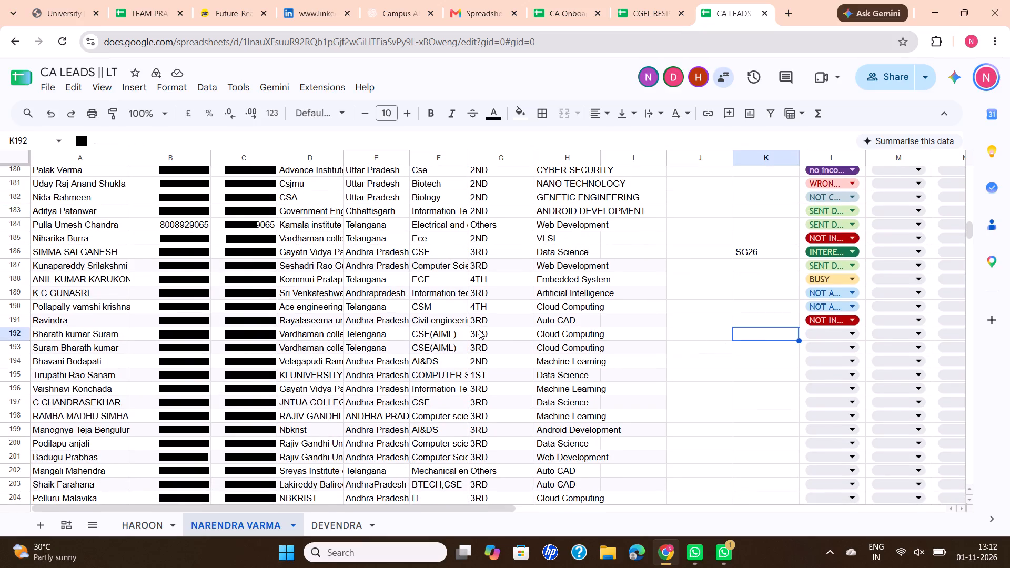
{"action": "scroll", "coordinate": [479, 330], "scroll_direction": "up", "scroll_amount": 1}
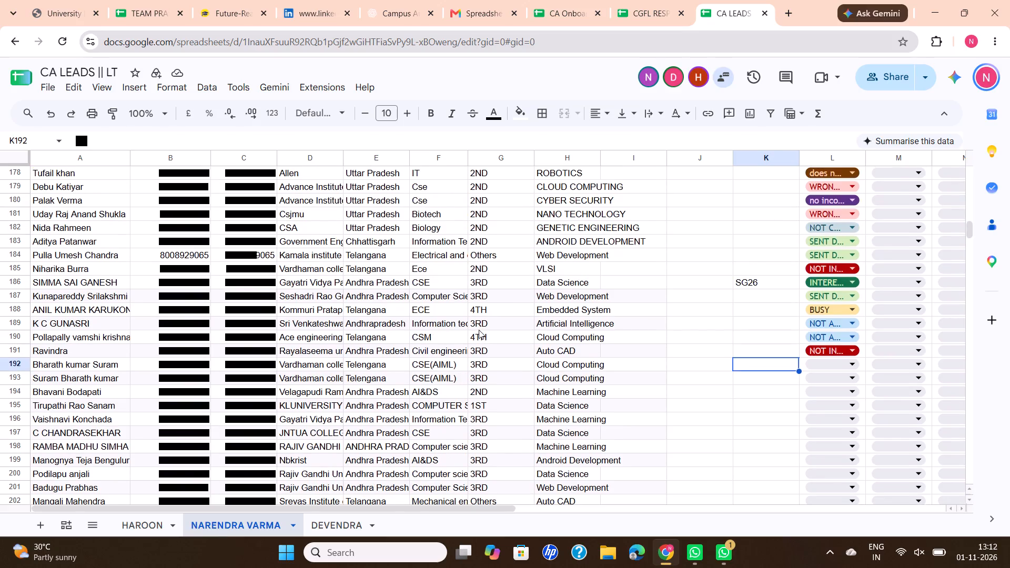
{"action": "scroll", "coordinate": [505, 336], "scroll_direction": "up", "scroll_amount": 1}
{"action": "scroll", "coordinate": [617, 293], "scroll_direction": "left", "scroll_amount": 3}
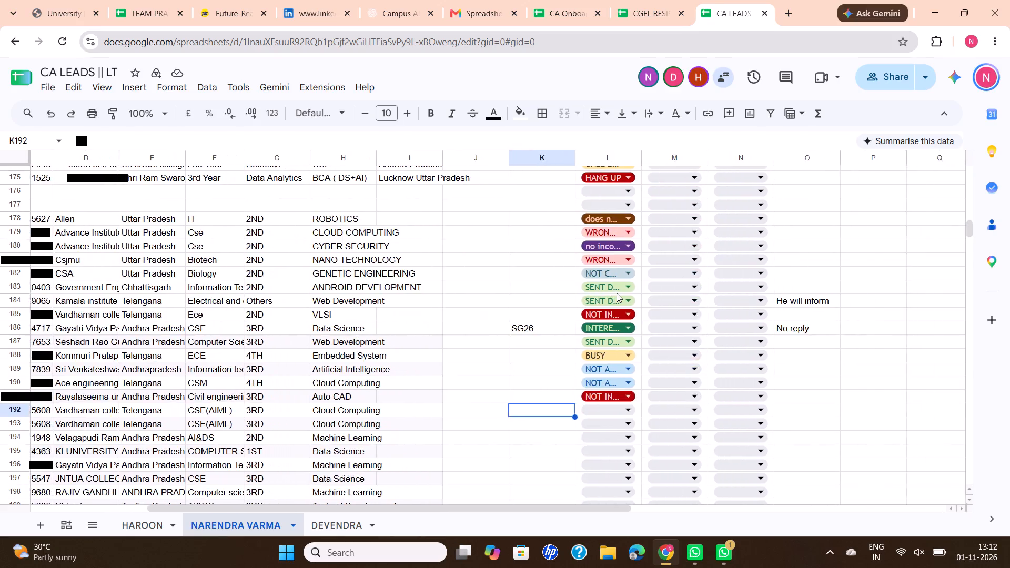
{"action": "scroll", "coordinate": [617, 293], "scroll_direction": "right", "scroll_amount": 4}
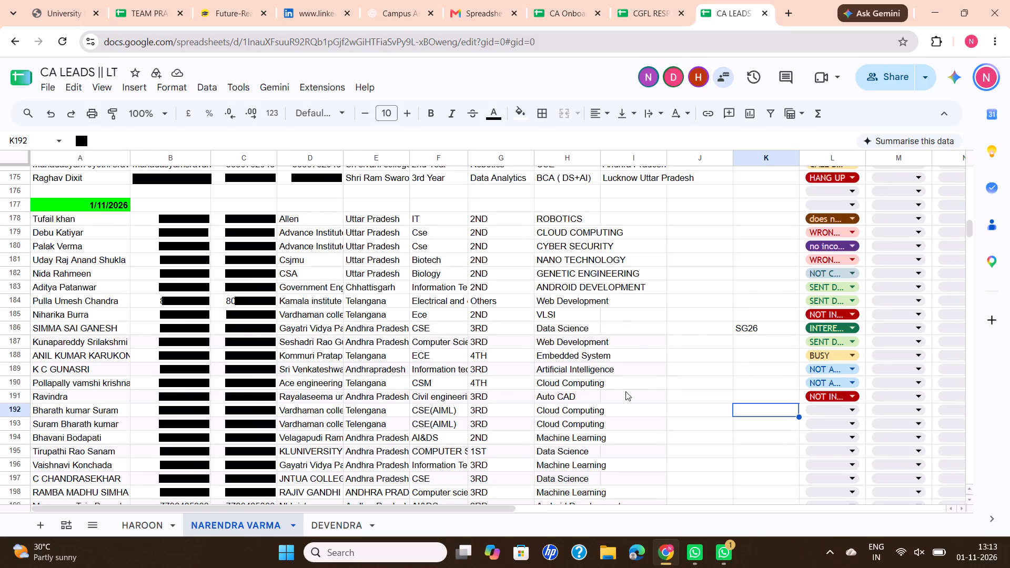
{"action": "left_click", "coordinate": [587, 412]}
{"action": "scroll", "coordinate": [587, 412], "scroll_direction": "right", "scroll_amount": 2}
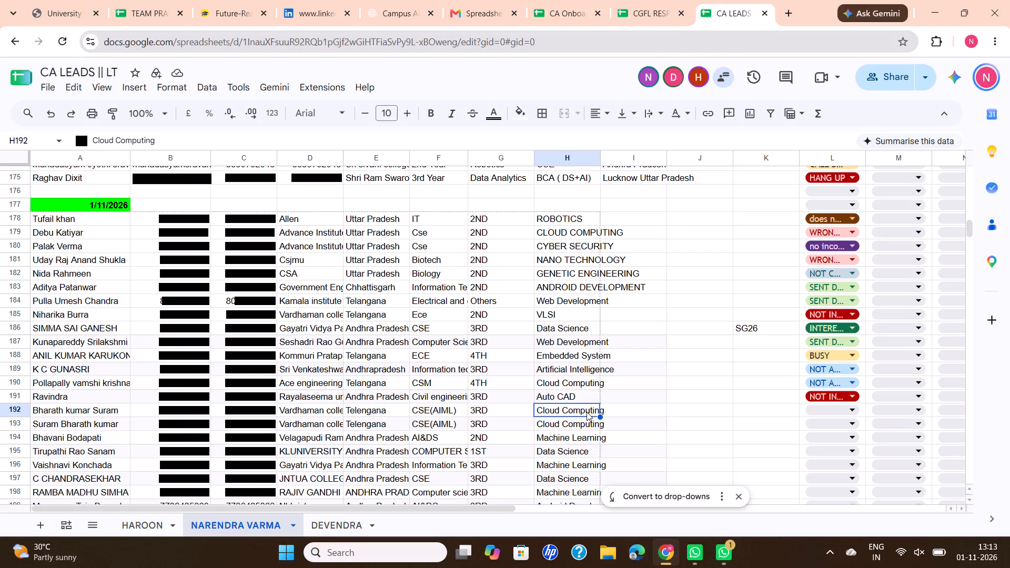
{"action": "left_click", "coordinate": [492, 411]}
{"action": "scroll", "coordinate": [492, 411], "scroll_direction": "right", "scroll_amount": 1}
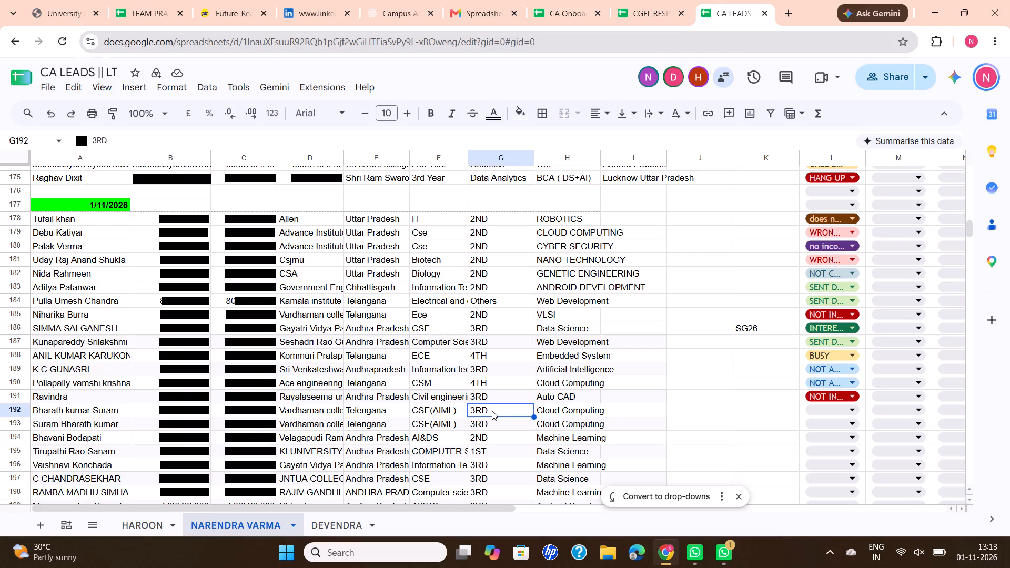
{"action": "left_click", "coordinate": [207, 414]}
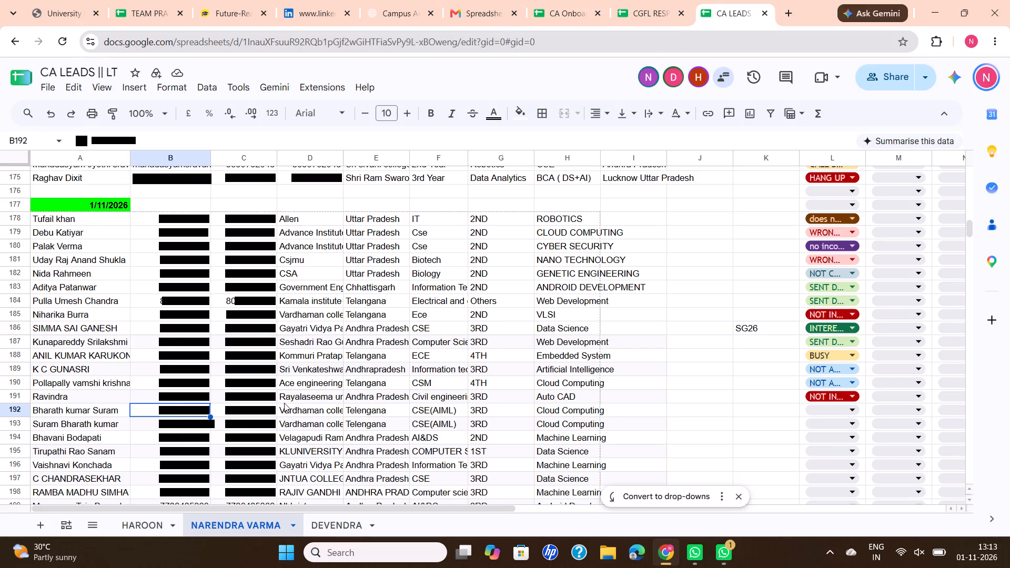
Check the NARENDRA, HAROON and DEVENDRA sheets in CGFL RESPONSES SHEET, and the CA Onboarding Application responses with their lead gen assignments.
{"action": "left_click", "coordinate": [650, 3]}
{"action": "scroll", "coordinate": [231, 317], "scroll_direction": "down", "scroll_amount": 2}
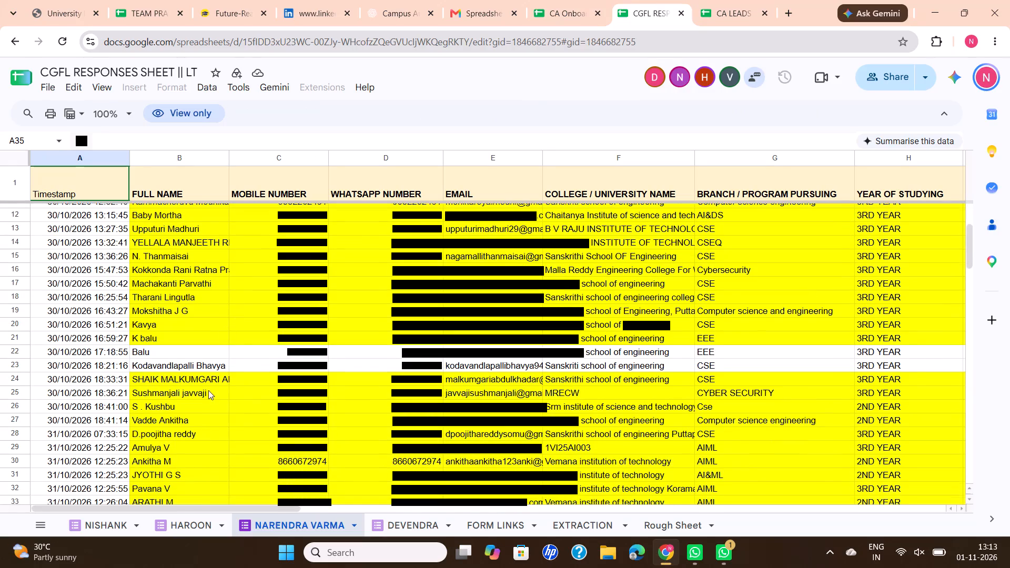
{"action": "left_click", "coordinate": [171, 526]}
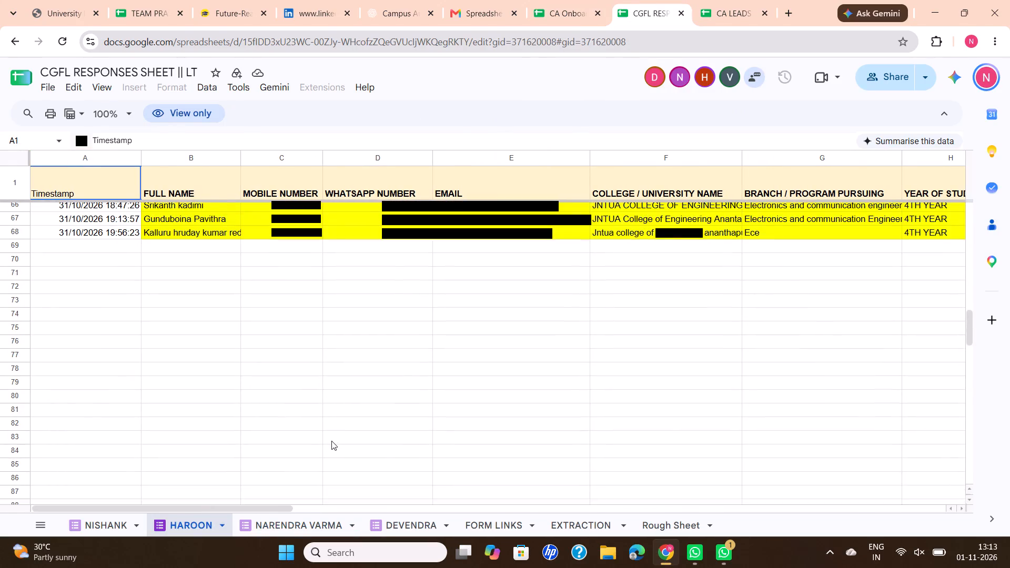
{"action": "scroll", "coordinate": [331, 441], "scroll_direction": "up", "scroll_amount": 3}
{"action": "left_click", "coordinate": [416, 521]}
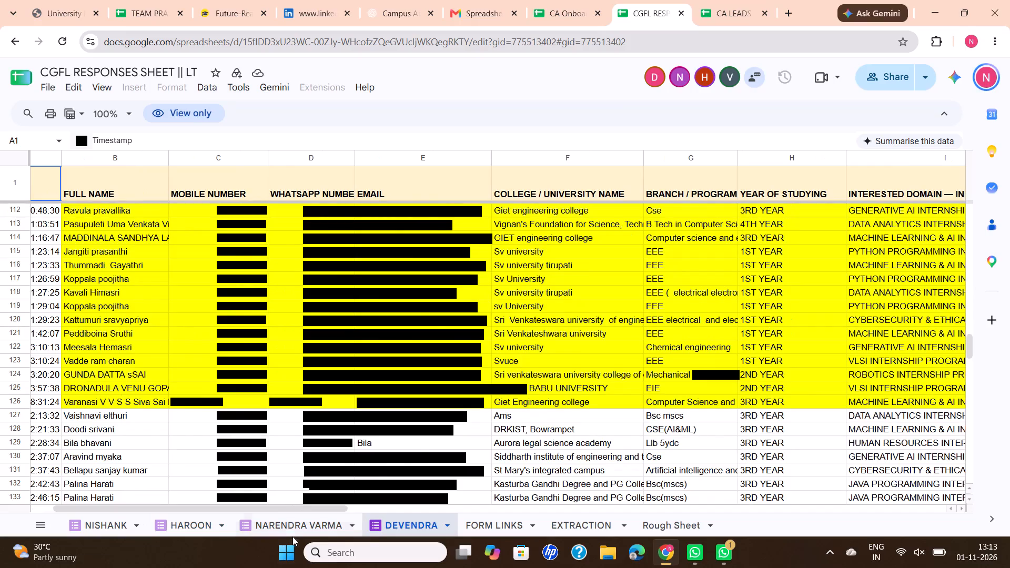
{"action": "left_click_drag", "start_coordinate": [292, 536], "coordinate": [294, 530]}
{"action": "left_click", "coordinate": [294, 530]}
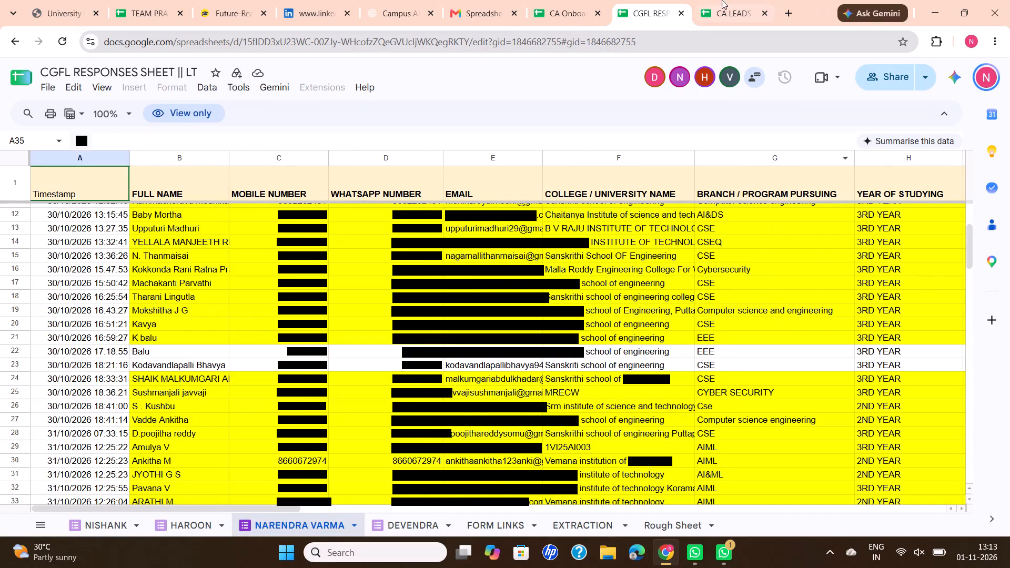
{"action": "left_click", "coordinate": [566, 20]}
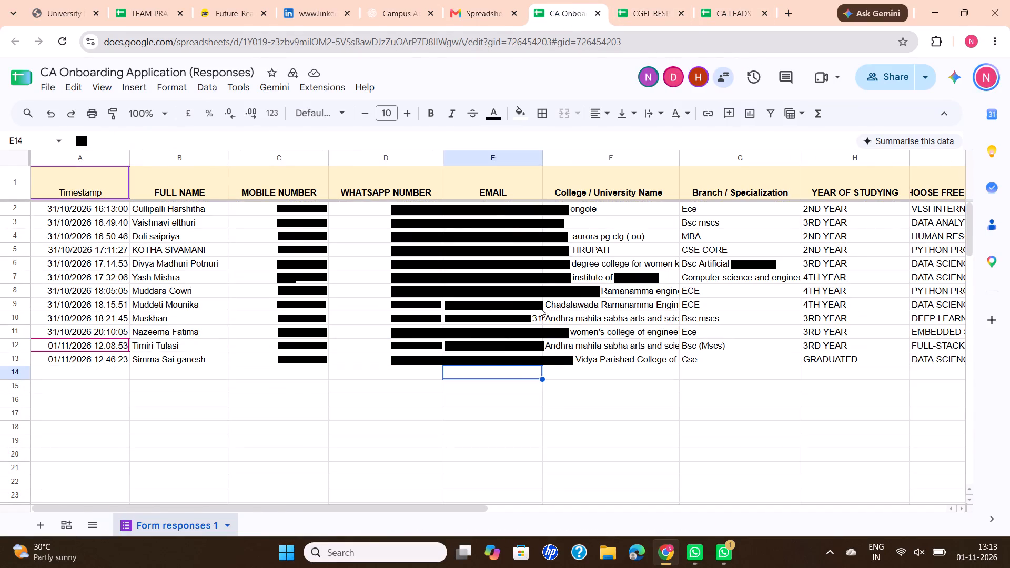
{"action": "scroll", "coordinate": [465, 435], "scroll_direction": "left", "scroll_amount": 7}
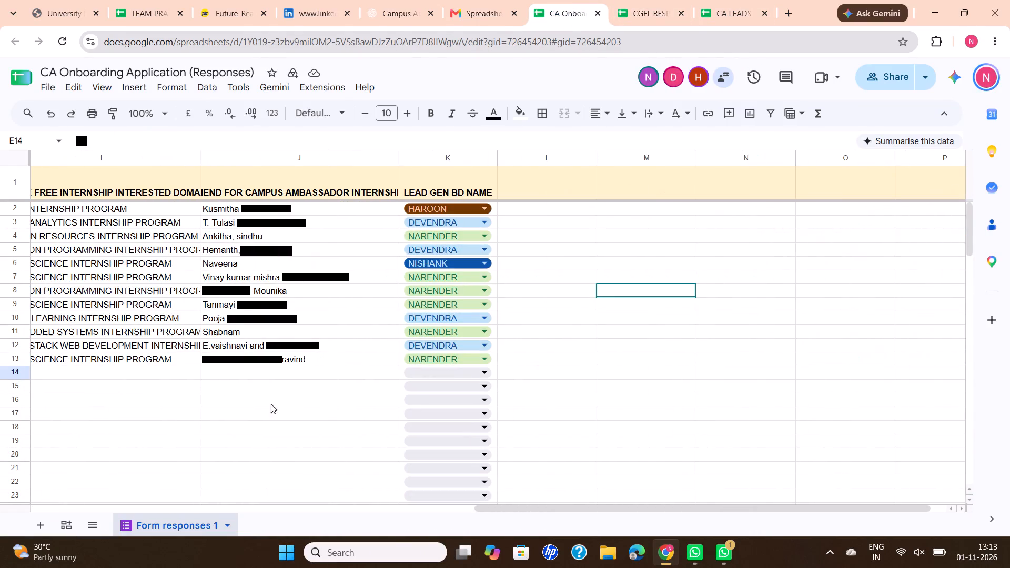
{"action": "scroll", "coordinate": [285, 384], "scroll_direction": "right", "scroll_amount": 6}
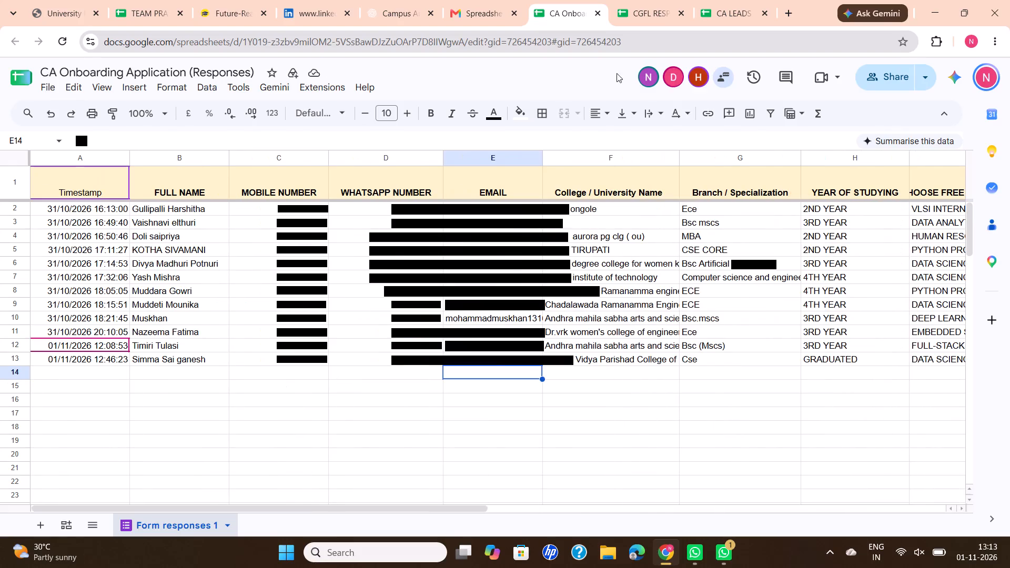
In CA LEADS, set the column L call status of the leads in rows 192 and 193 to BUSY.
{"action": "left_click", "coordinate": [722, 8]}
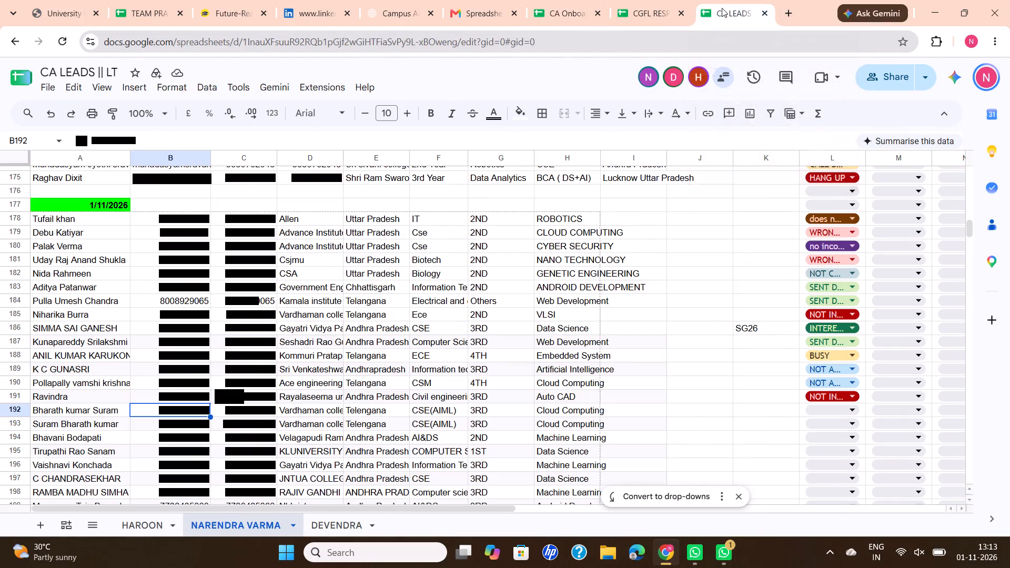
{"action": "scroll", "coordinate": [602, 300], "scroll_direction": "down", "scroll_amount": 1}
{"action": "left_click", "coordinate": [688, 344]}
{"action": "scroll", "coordinate": [688, 344], "scroll_direction": "right", "scroll_amount": 3}
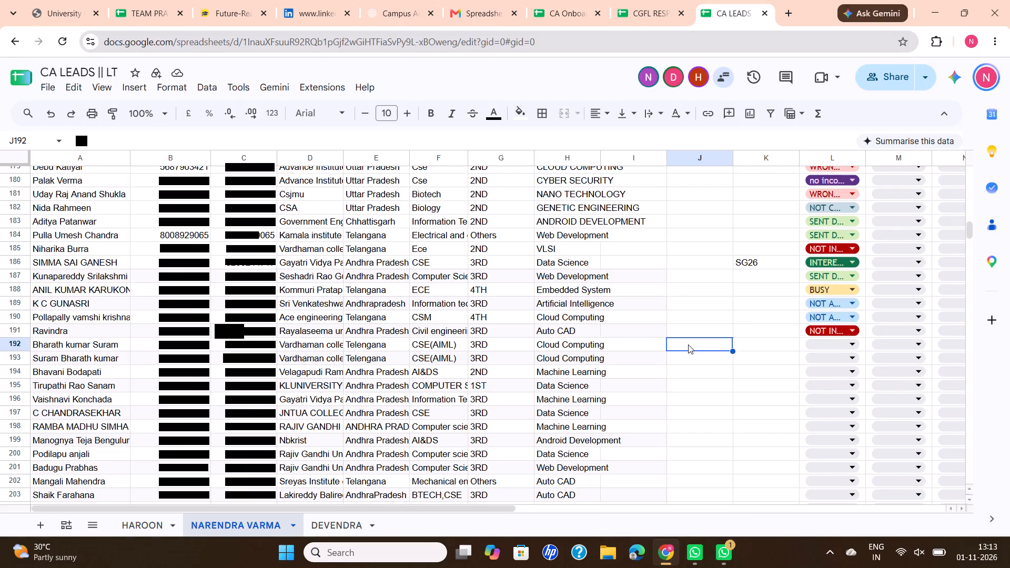
{"action": "left_click", "coordinate": [226, 346]}
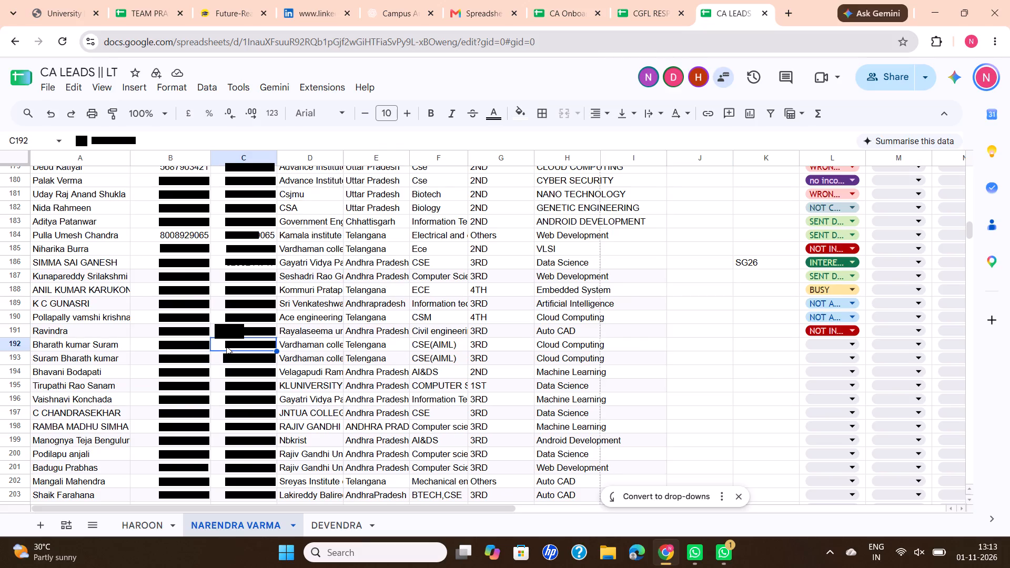
{"action": "left_click", "coordinate": [189, 343]}
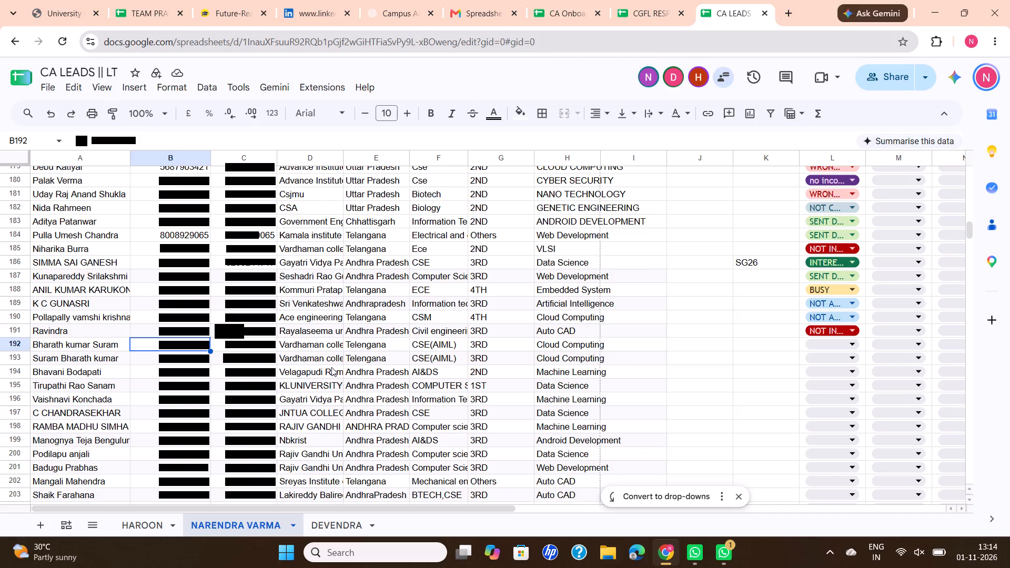
{"action": "scroll", "coordinate": [361, 358], "scroll_direction": "left", "scroll_amount": 2}
{"action": "left_click", "coordinate": [622, 343]}
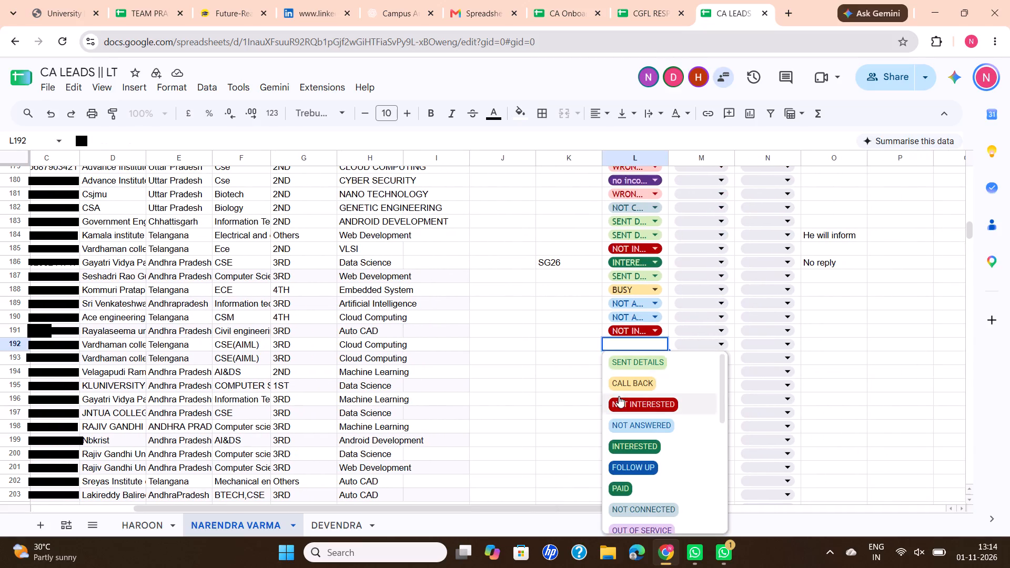
{"action": "scroll", "coordinate": [619, 396], "scroll_direction": "down", "scroll_amount": 1}
{"action": "left_click", "coordinate": [631, 464]}
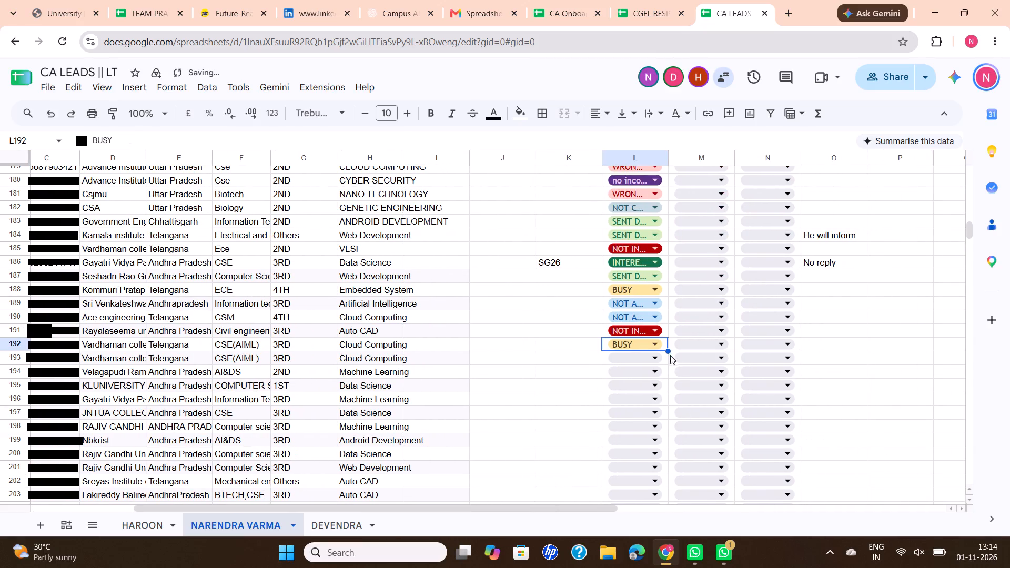
{"action": "left_click_drag", "start_coordinate": [668, 350], "coordinate": [668, 362]}
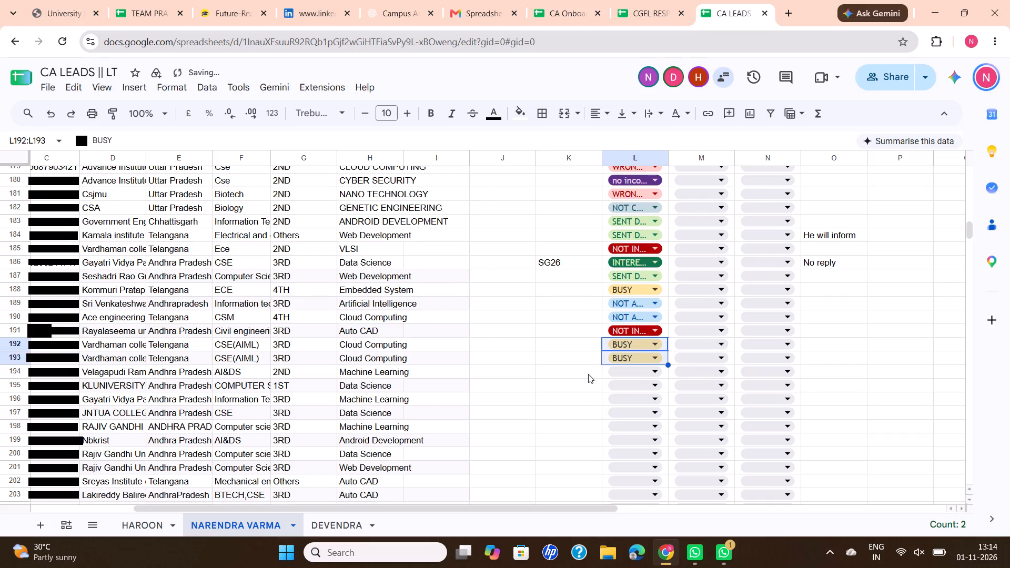
{"action": "left_click", "coordinate": [588, 374]}
{"action": "scroll", "coordinate": [588, 374], "scroll_direction": "right", "scroll_amount": 5}
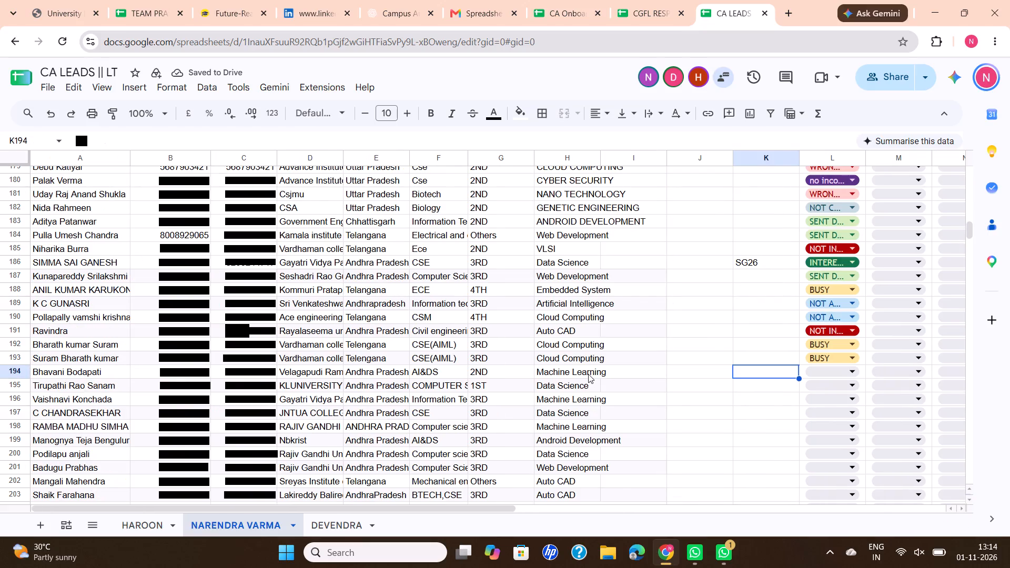
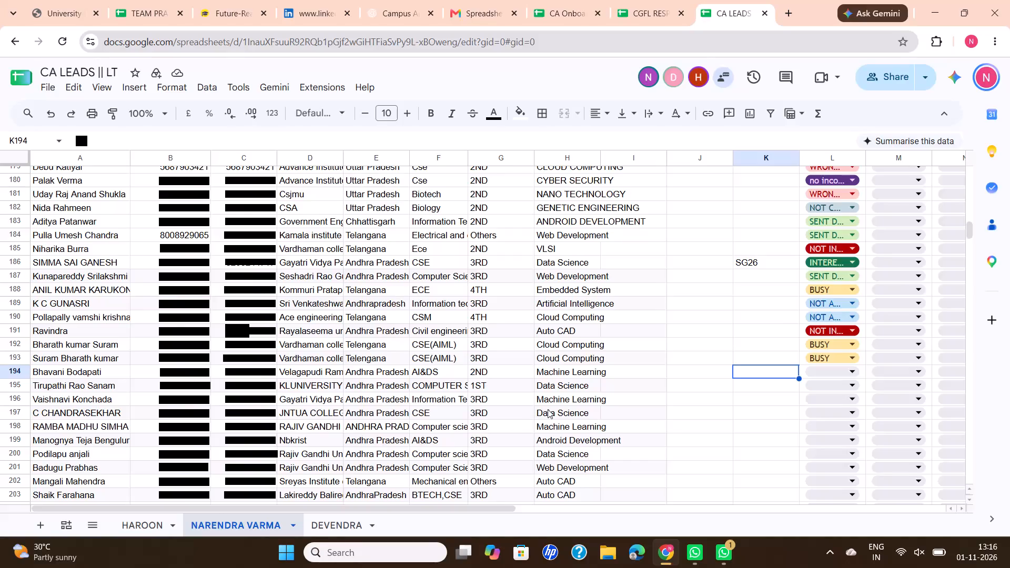
Set the column L call status of the lead in row 194 to NOT ANSWERED.
{"action": "left_click", "coordinate": [820, 373]}
{"action": "left_click", "coordinate": [823, 454]}
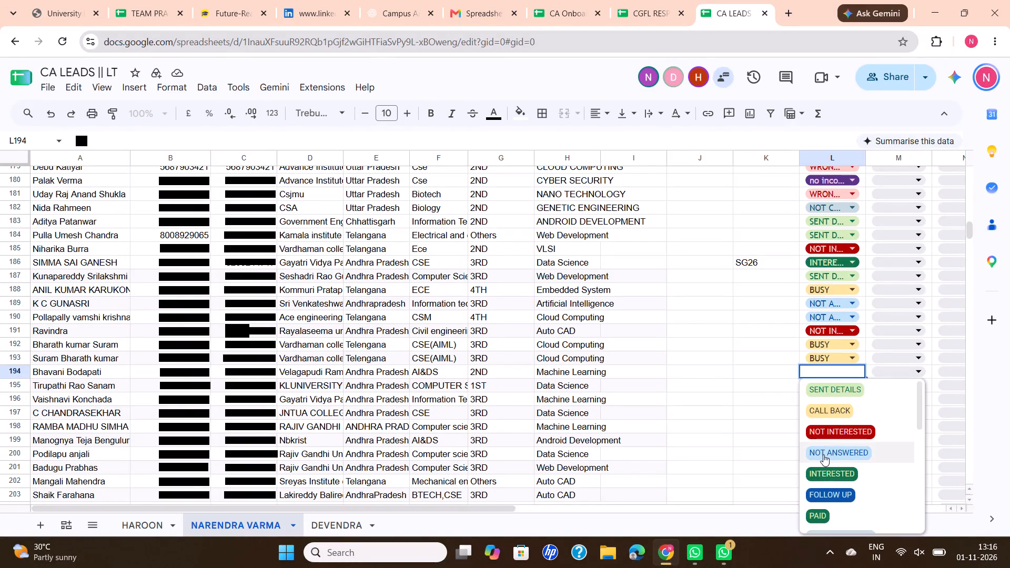
{"action": "left_click", "coordinate": [768, 386]}
Look up the column C contact number of the next pending lead in row 195.
{"action": "scroll", "coordinate": [768, 386], "scroll_direction": "right", "scroll_amount": 3}
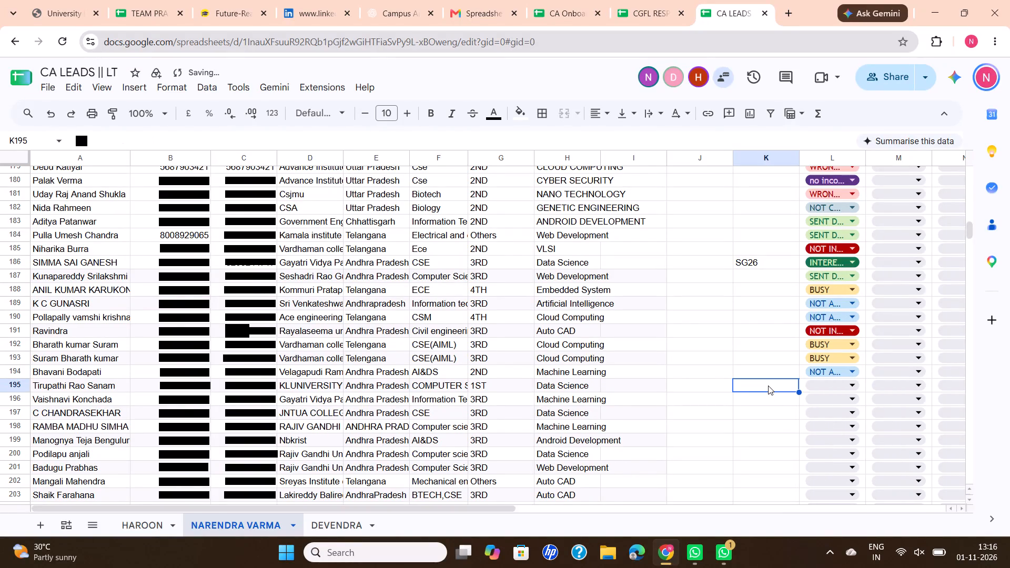
{"action": "left_click", "coordinate": [262, 383]}
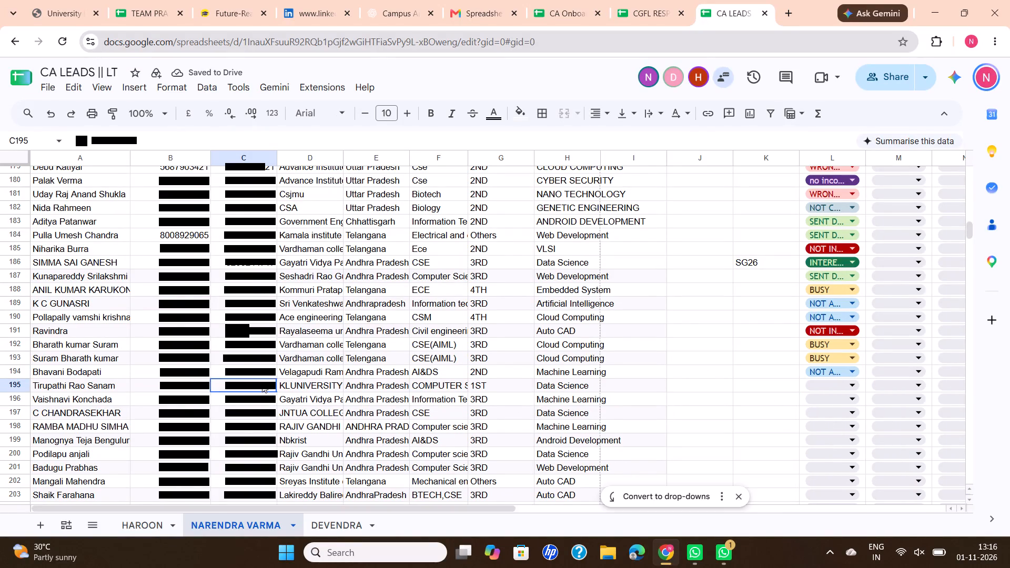
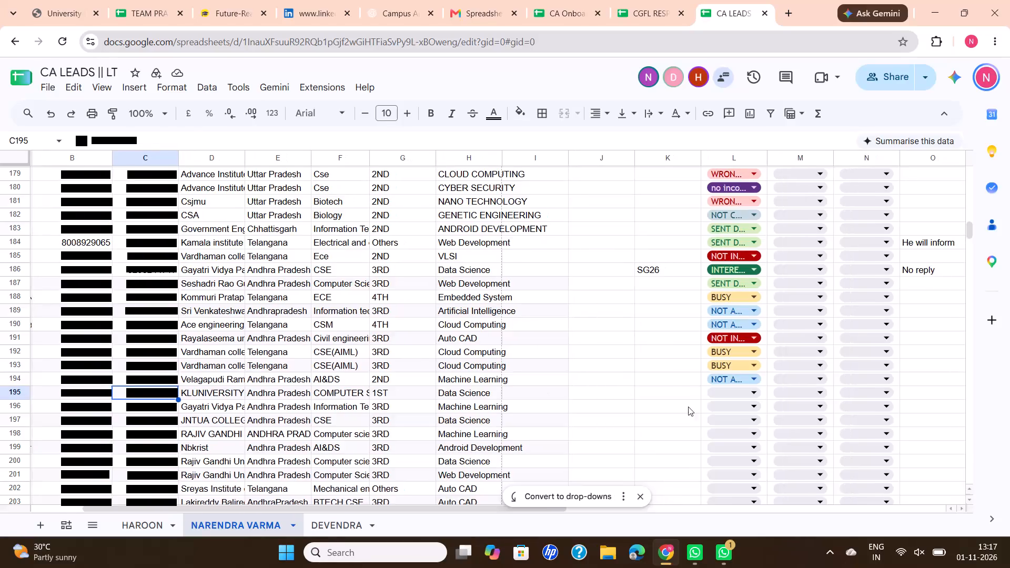
Set the column L call status of the lead in row 195 to NOT ANSWERED.
{"action": "scroll", "coordinate": [709, 405], "scroll_direction": "left", "scroll_amount": 1}
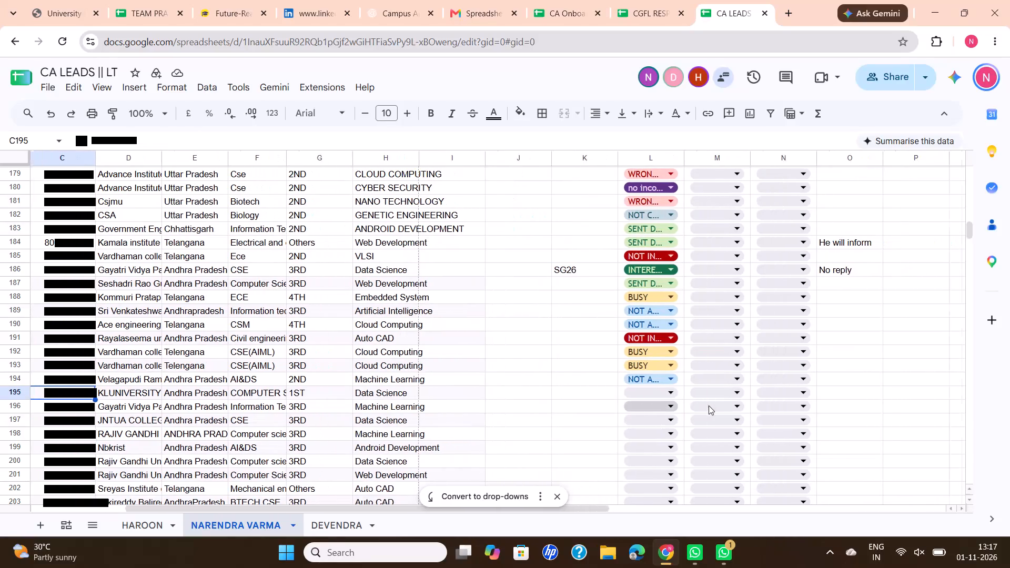
{"action": "left_click", "coordinate": [640, 393]}
{"action": "left_click", "coordinate": [631, 468]}
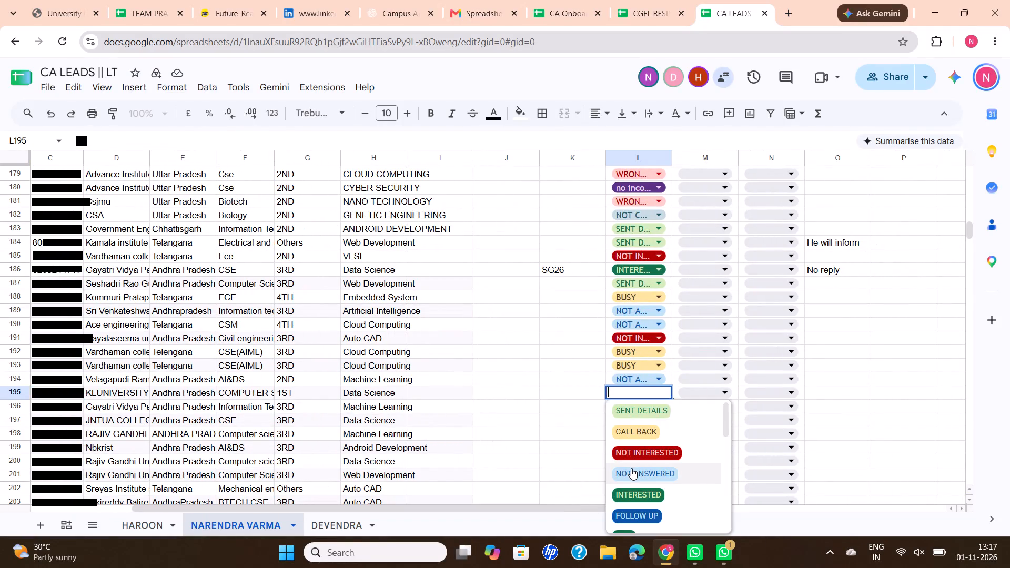
{"action": "left_click", "coordinate": [581, 410]}
Look up the column C contact number of the next pending lead in row 196.
{"action": "scroll", "coordinate": [581, 410], "scroll_direction": "right", "scroll_amount": 5}
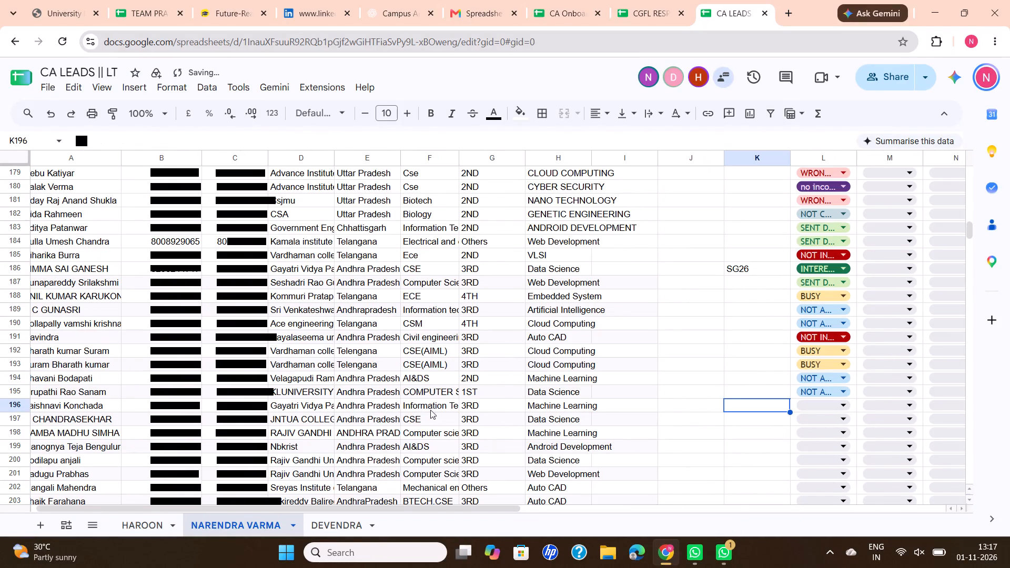
{"action": "left_click", "coordinate": [237, 411]}
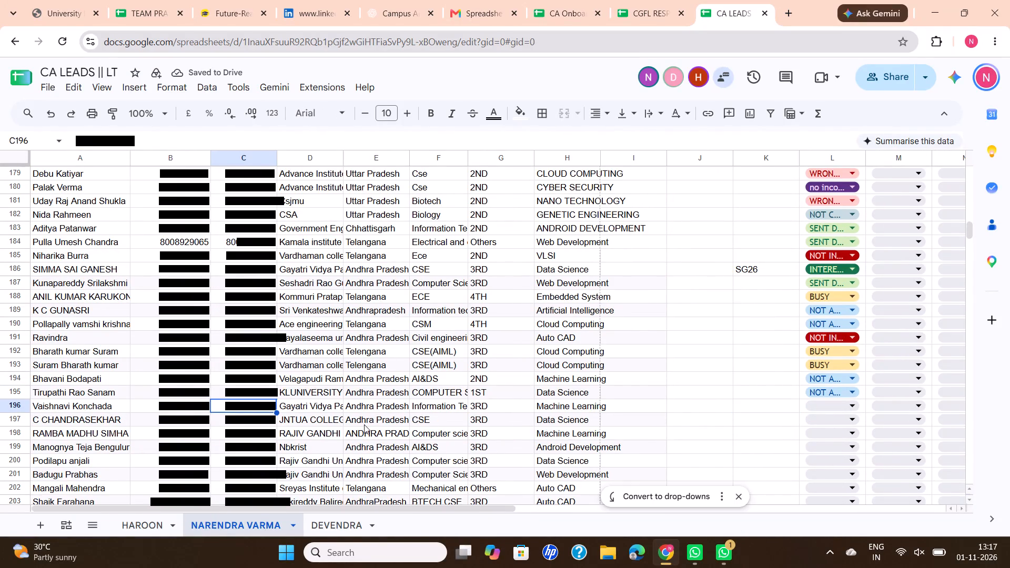
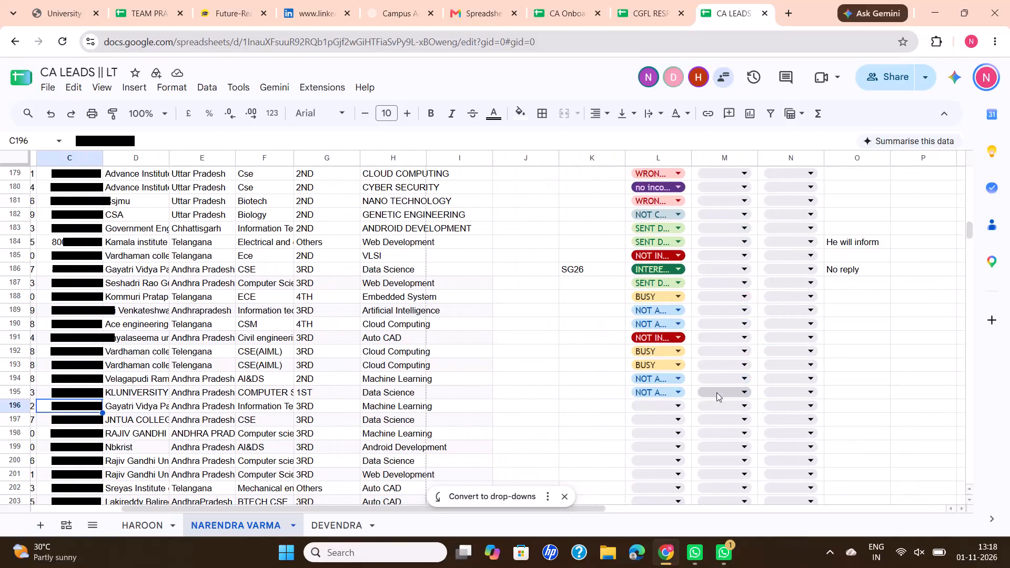
Set the column L call status of the lead in row 196 to NOT INTERESTED.
{"action": "left_click", "coordinate": [653, 403]}
{"action": "left_click", "coordinate": [664, 459]}
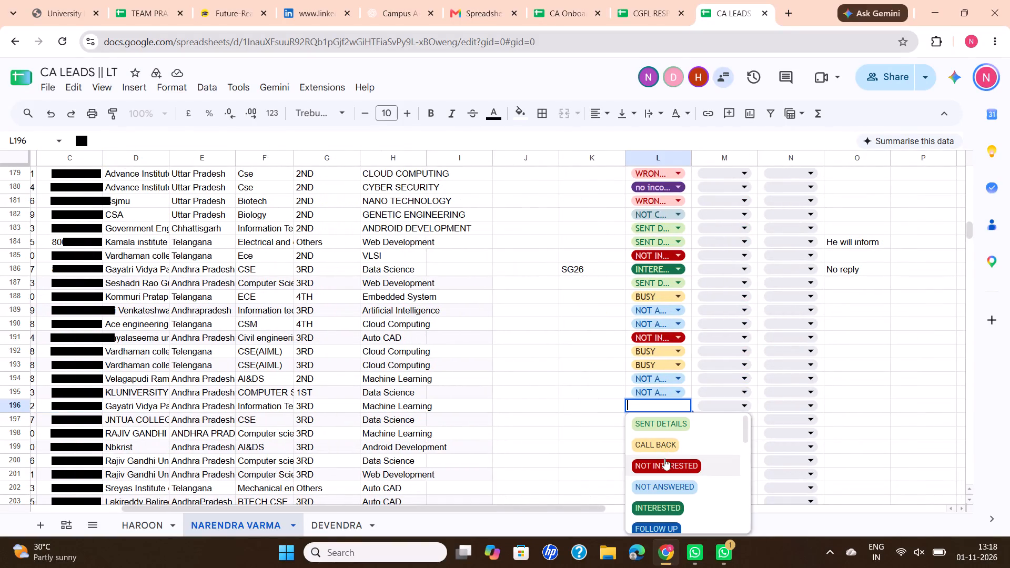
{"action": "left_click", "coordinate": [602, 420]}
Look up the column C contact number of the next pending lead in row 197.
{"action": "scroll", "coordinate": [602, 420], "scroll_direction": "right", "scroll_amount": 4}
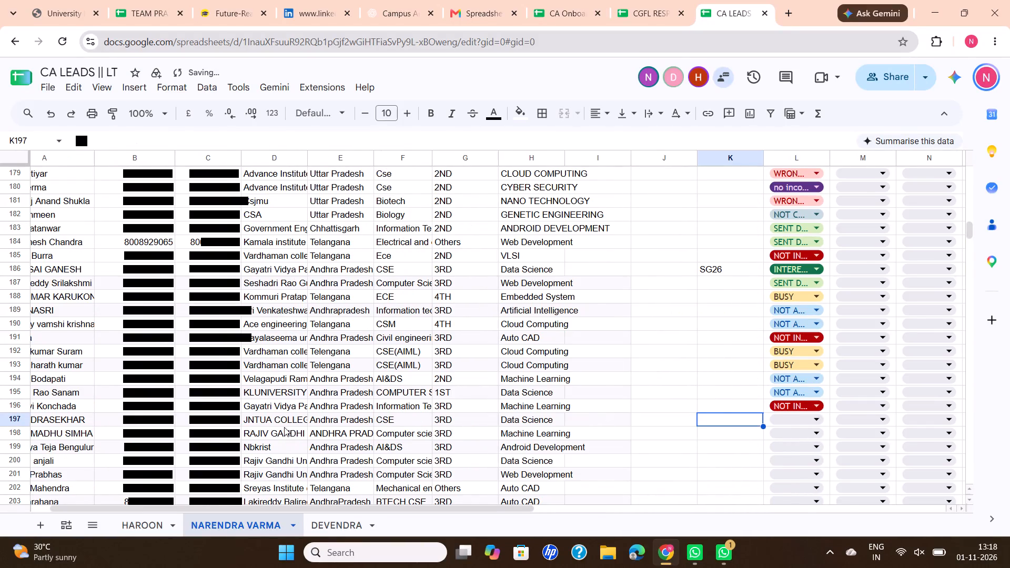
{"action": "left_click", "coordinate": [236, 420]}
{"action": "scroll", "coordinate": [236, 420], "scroll_direction": "down", "scroll_amount": 1}
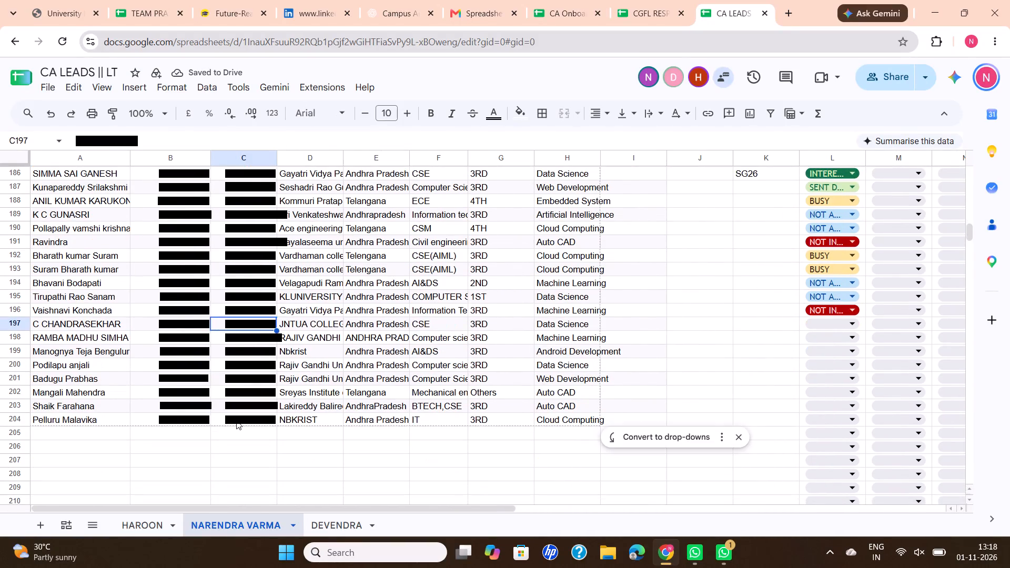
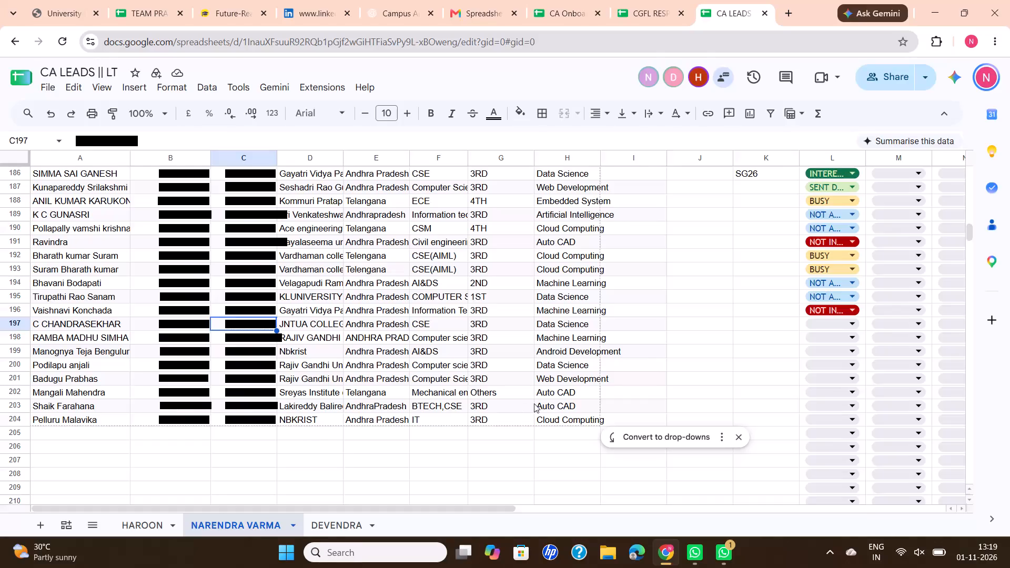
Set the column L call status of the lead in row 197 to NOT ANSWERED.
{"action": "left_click", "coordinate": [835, 320]}
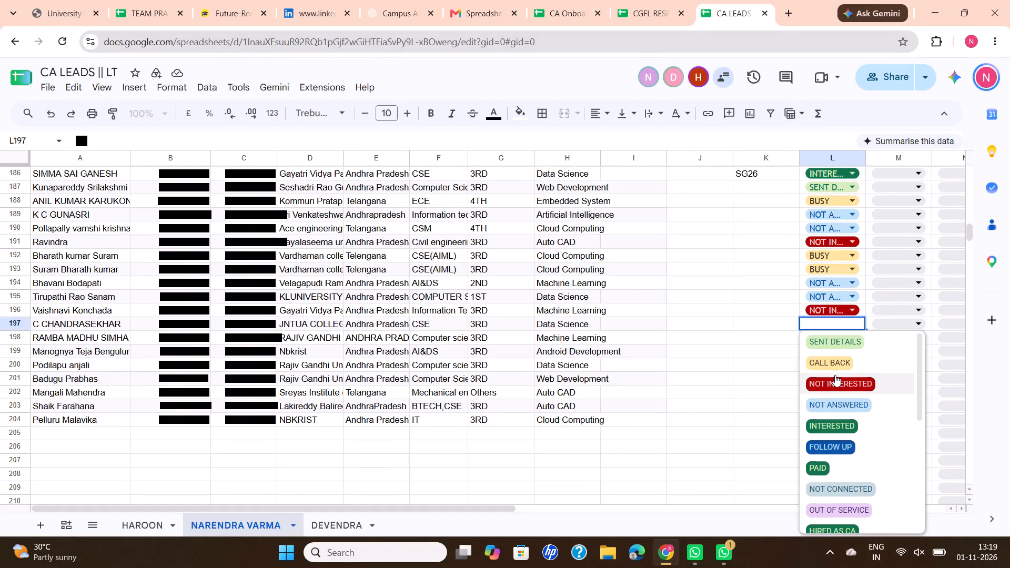
{"action": "scroll", "coordinate": [835, 375], "scroll_direction": "down", "scroll_amount": 1}
{"action": "scroll", "coordinate": [864, 424], "scroll_direction": "up", "scroll_amount": 1}
{"action": "left_click", "coordinate": [841, 404]}
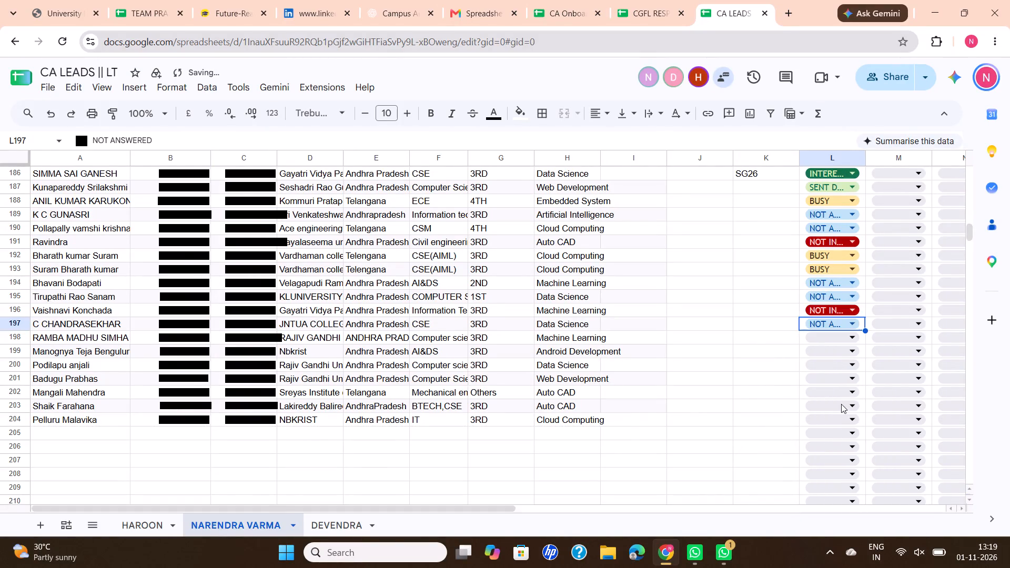
Look up the column C contact number of the next pending lead in row 198.
{"action": "left_click", "coordinate": [749, 337]}
{"action": "scroll", "coordinate": [749, 337], "scroll_direction": "right", "scroll_amount": 2}
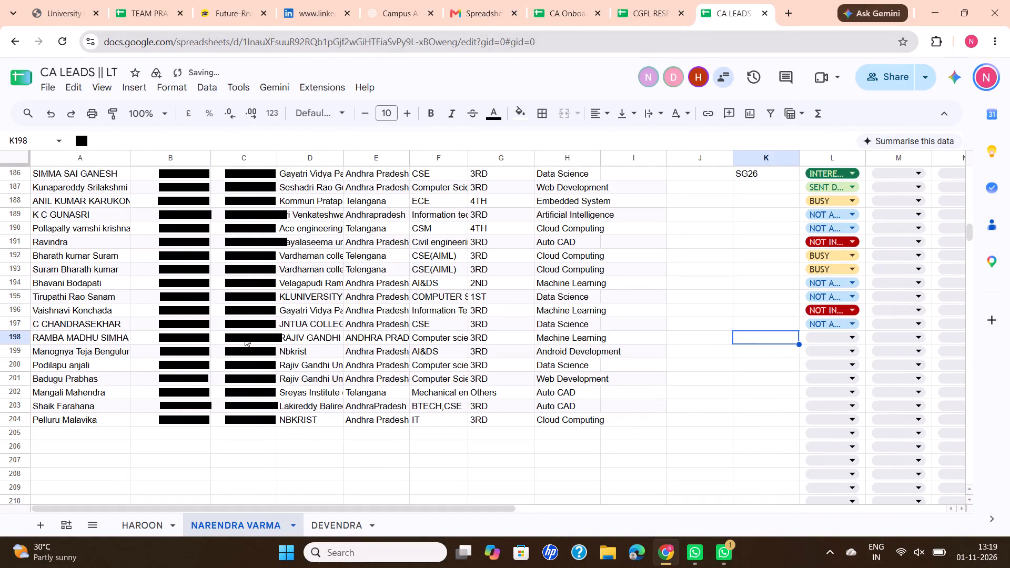
{"action": "left_click", "coordinate": [245, 337]}
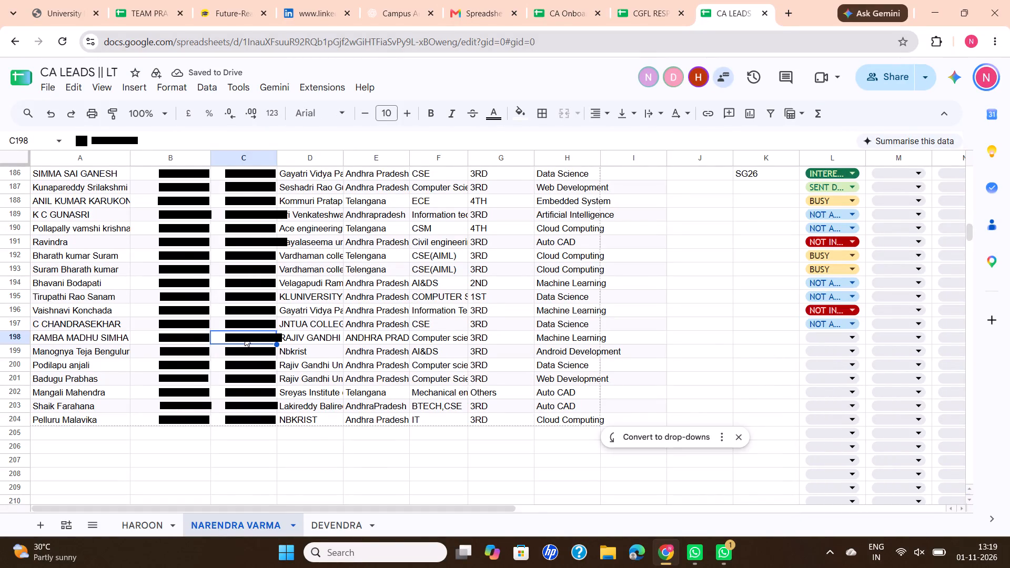
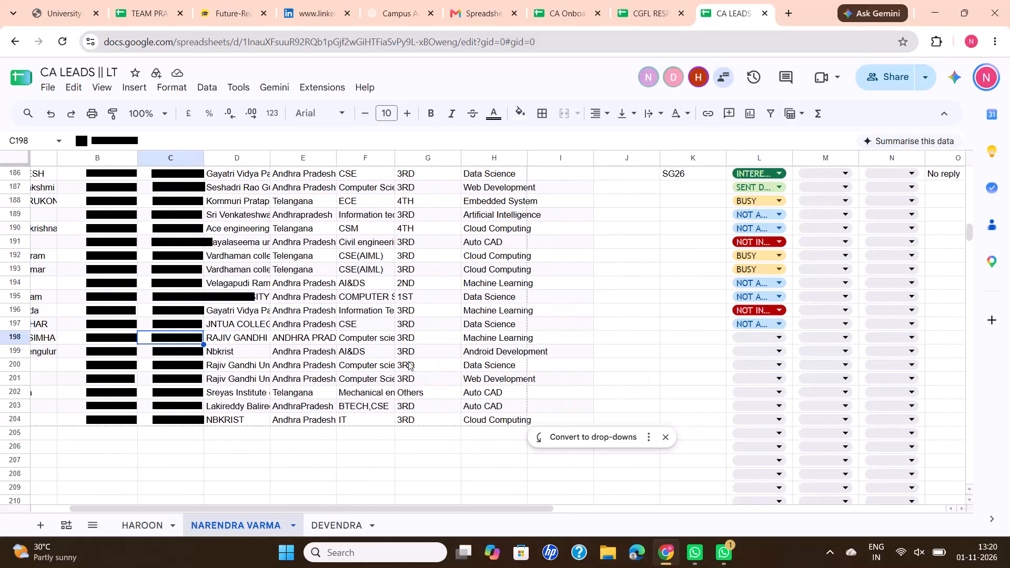
Set the column L call status of the lead in row 198 to NOT INTERESTED.
{"action": "left_click", "coordinate": [742, 338]}
{"action": "left_click", "coordinate": [766, 395]}
Enter the remark "job" in column O for the lead in row 198.
{"action": "scroll", "coordinate": [655, 343], "scroll_direction": "left", "scroll_amount": 2}
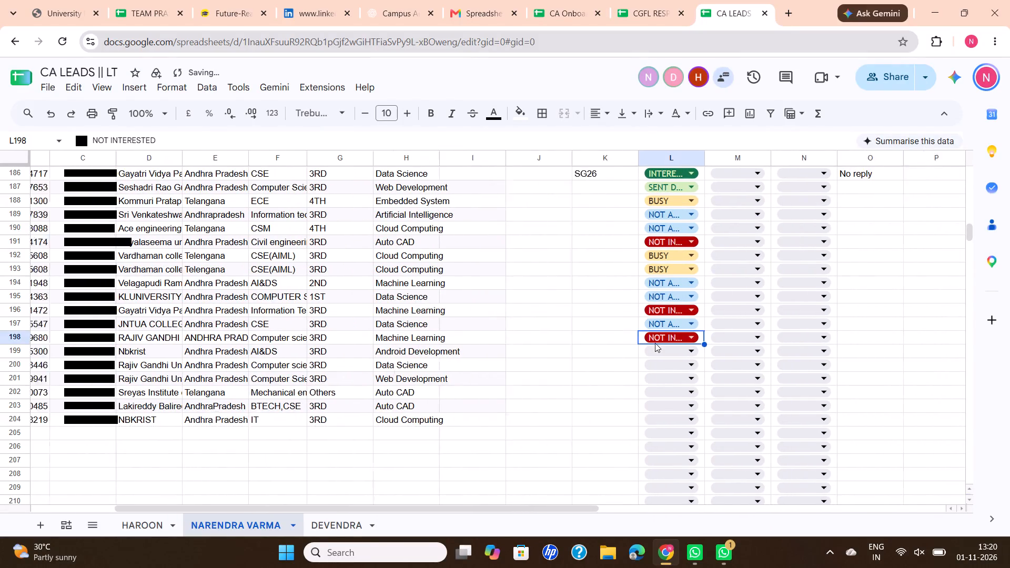
{"action": "double_click", "coordinate": [803, 336]}
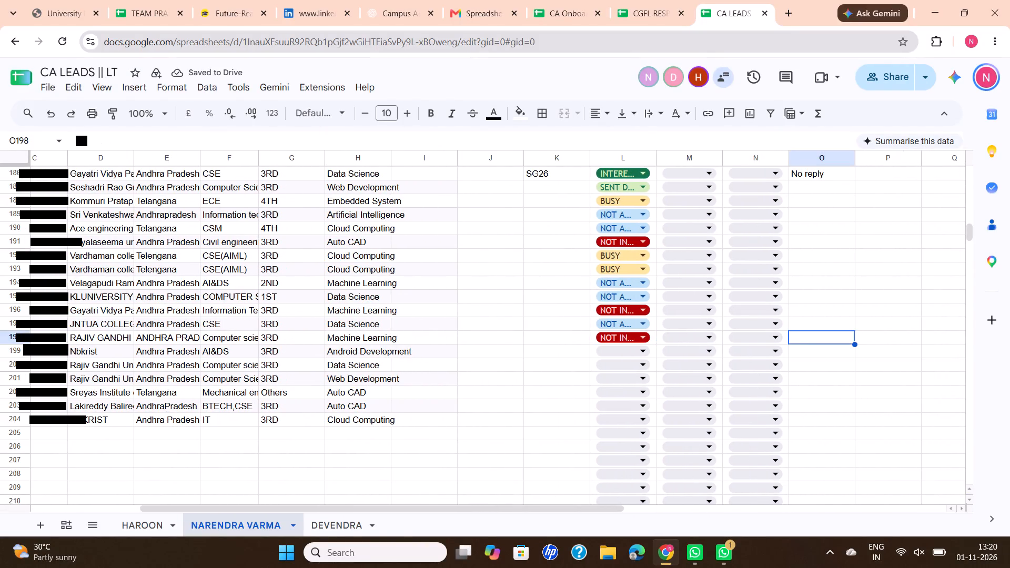
{"action": "type", "text": "job"}
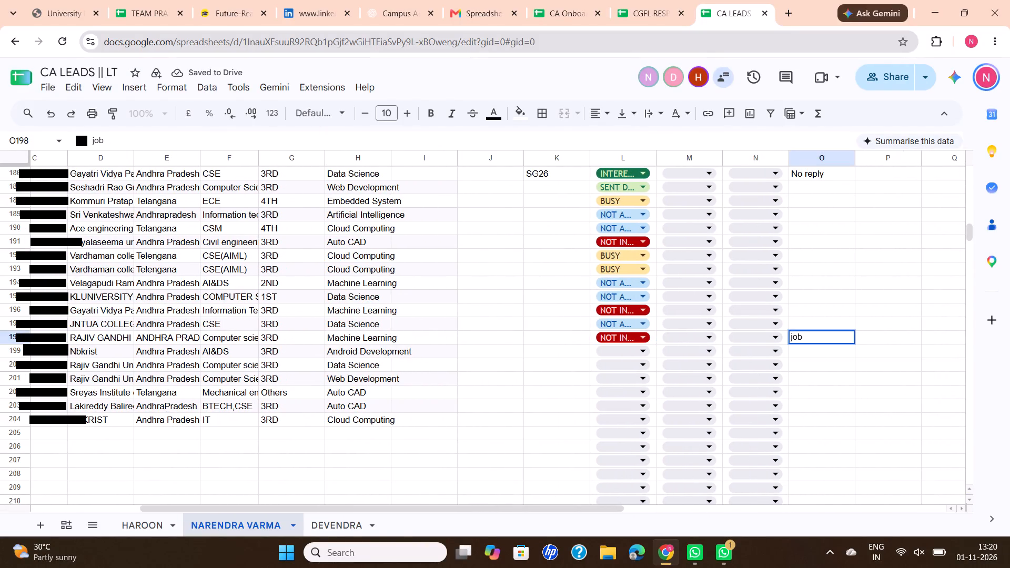
Enter the remark "job" in column O for the not-interested lead in row 196.
{"action": "triple_click", "coordinate": [803, 309]}
{"action": "type", "text": "job"}
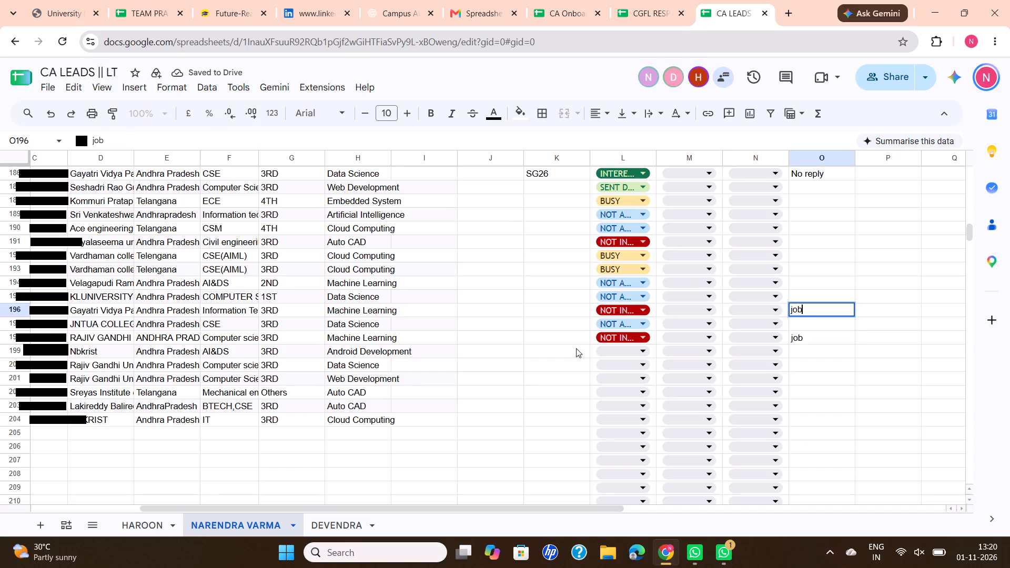
{"action": "left_click", "coordinate": [573, 344]}
Look up the name and column C contact number of the next pending lead in row 199.
{"action": "left_click", "coordinate": [564, 351]}
{"action": "scroll", "coordinate": [564, 351], "scroll_direction": "right", "scroll_amount": 6}
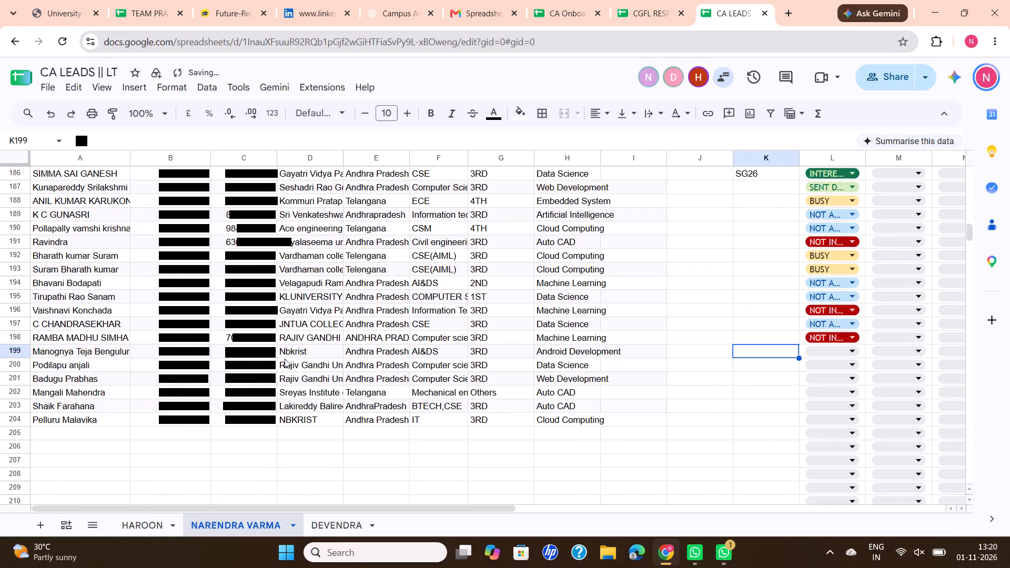
{"action": "left_click", "coordinate": [258, 349]}
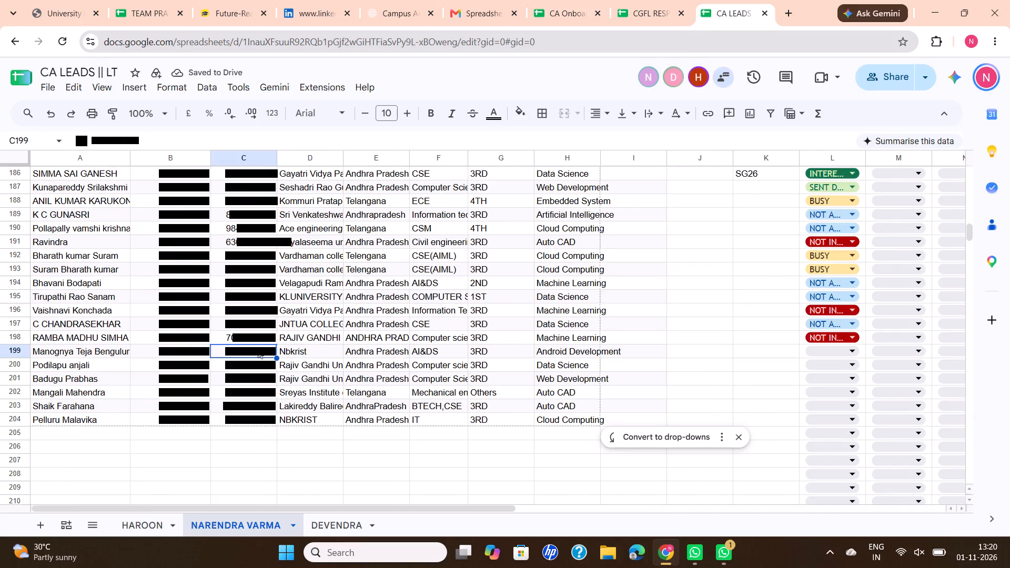
{"action": "triple_click", "coordinate": [101, 357]}
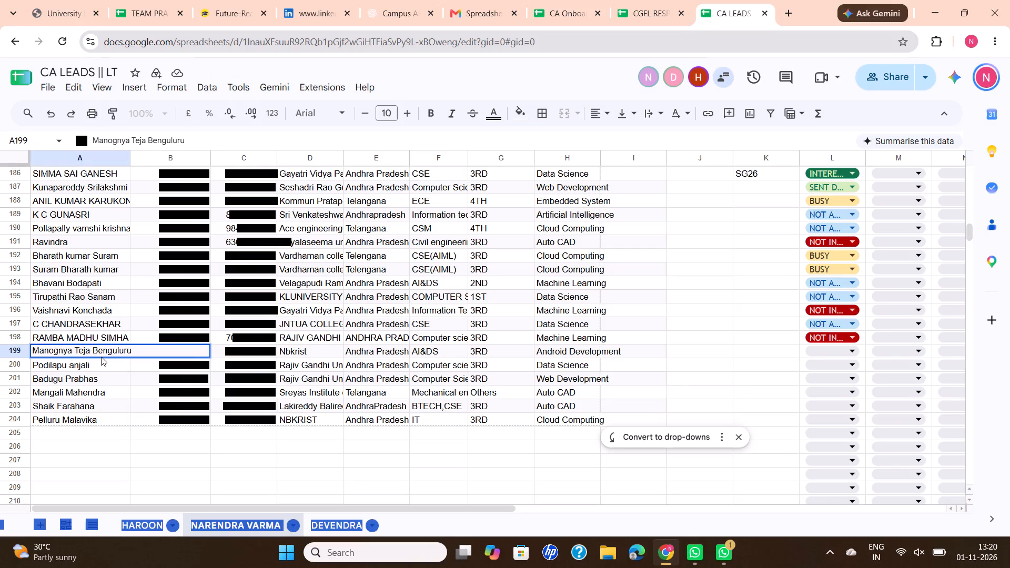
{"action": "left_click", "coordinate": [244, 354]}
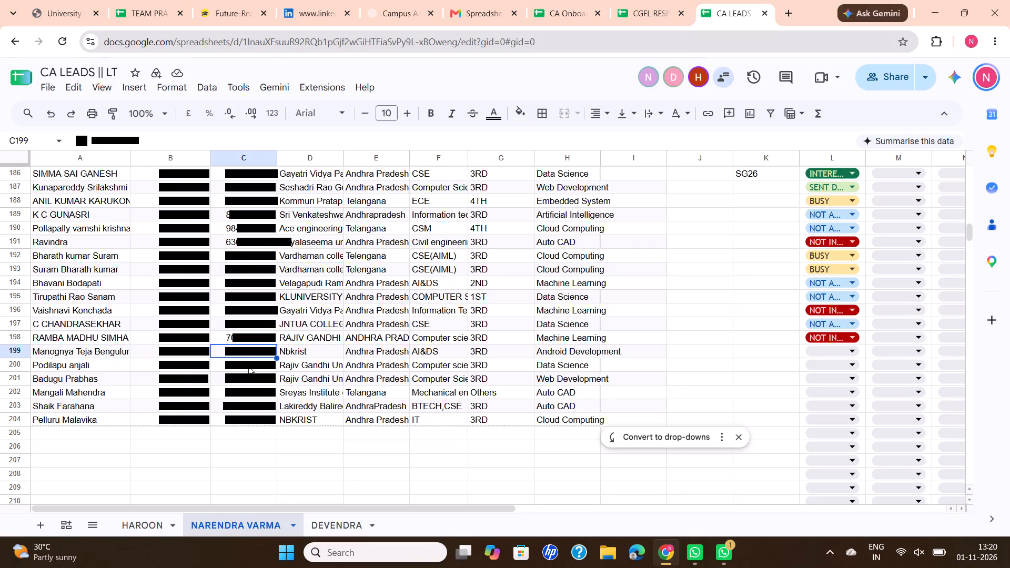
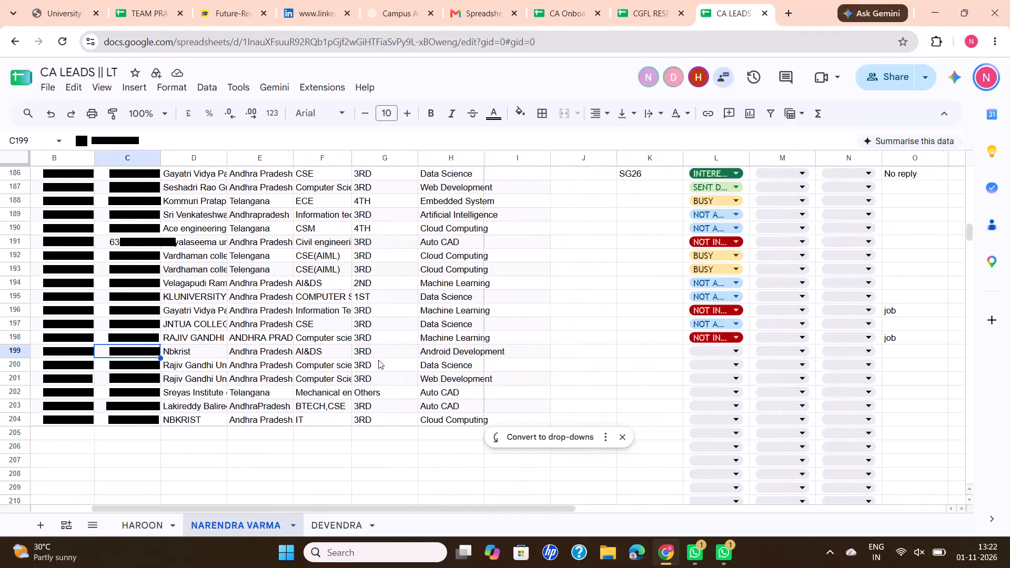
Set the column L call status of the lead in row 199 to NOT INTERESTED.
{"action": "scroll", "coordinate": [615, 383], "scroll_direction": "left", "scroll_amount": 1}
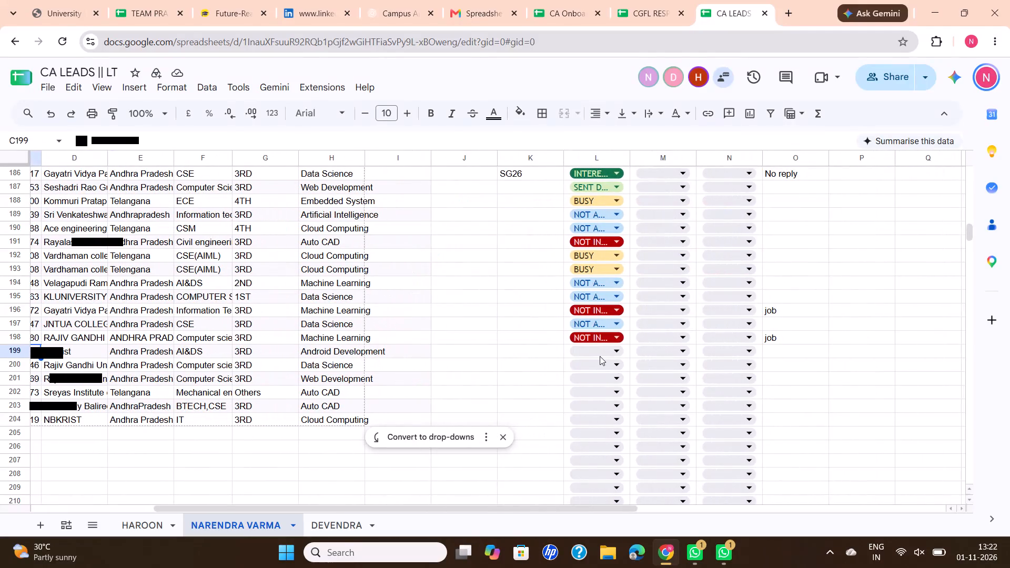
{"action": "left_click", "coordinate": [599, 356]}
{"action": "left_click", "coordinate": [594, 410]}
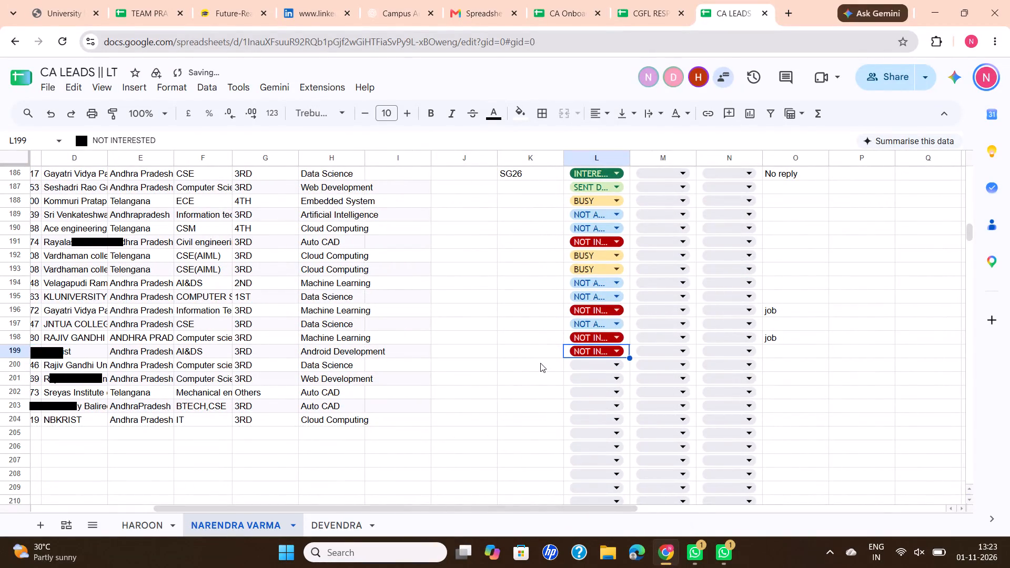
Look up the column C contact number of the next pending lead in row 200.
{"action": "left_click", "coordinate": [540, 363]}
{"action": "scroll", "coordinate": [540, 363], "scroll_direction": "right", "scroll_amount": 4}
{"action": "left_click", "coordinate": [249, 365]}
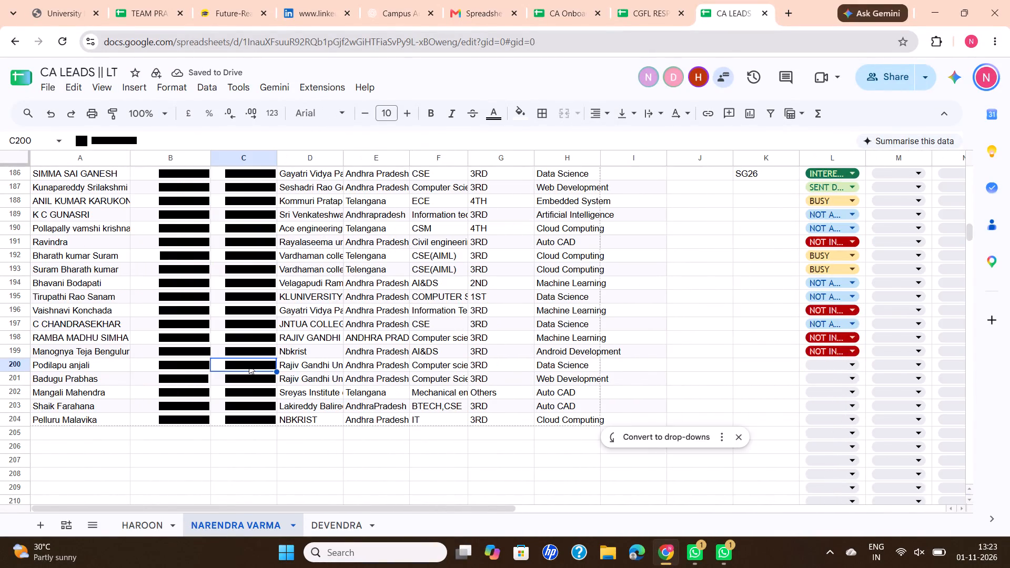
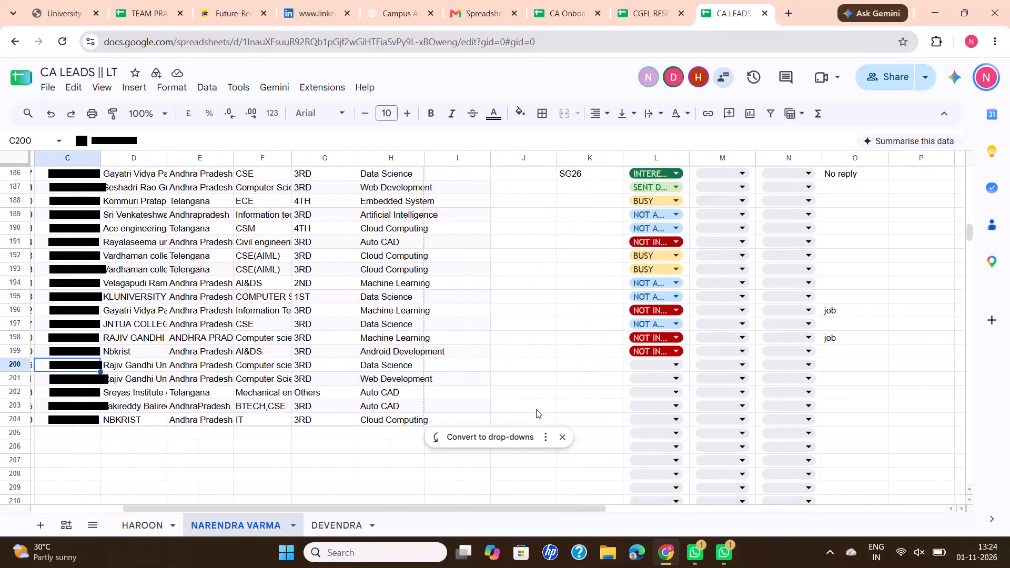
Set the column L call status of the lead in row 200 to NOT INTERESTED.
{"action": "left_click", "coordinate": [661, 363]}
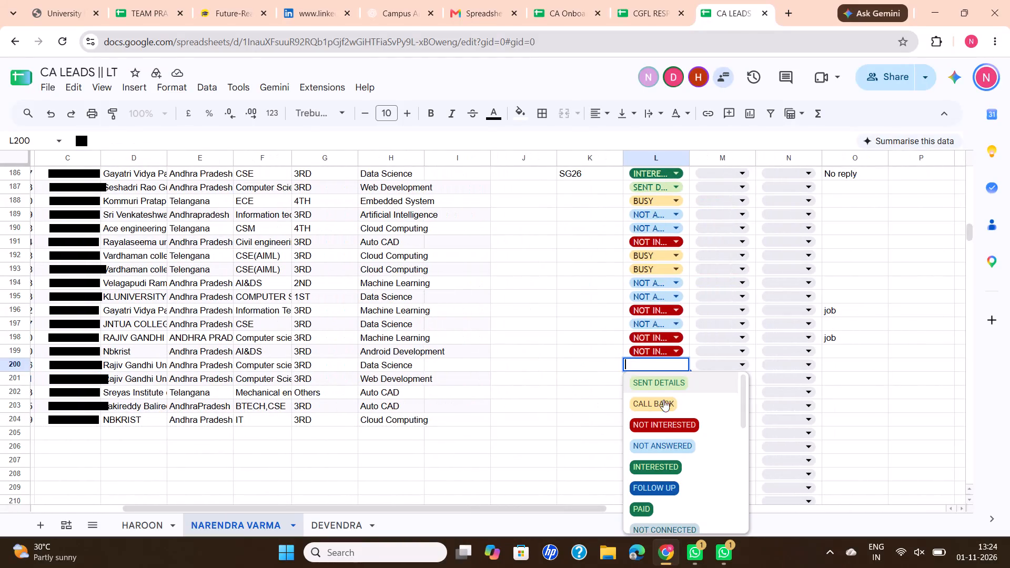
{"action": "left_click", "coordinate": [653, 421]}
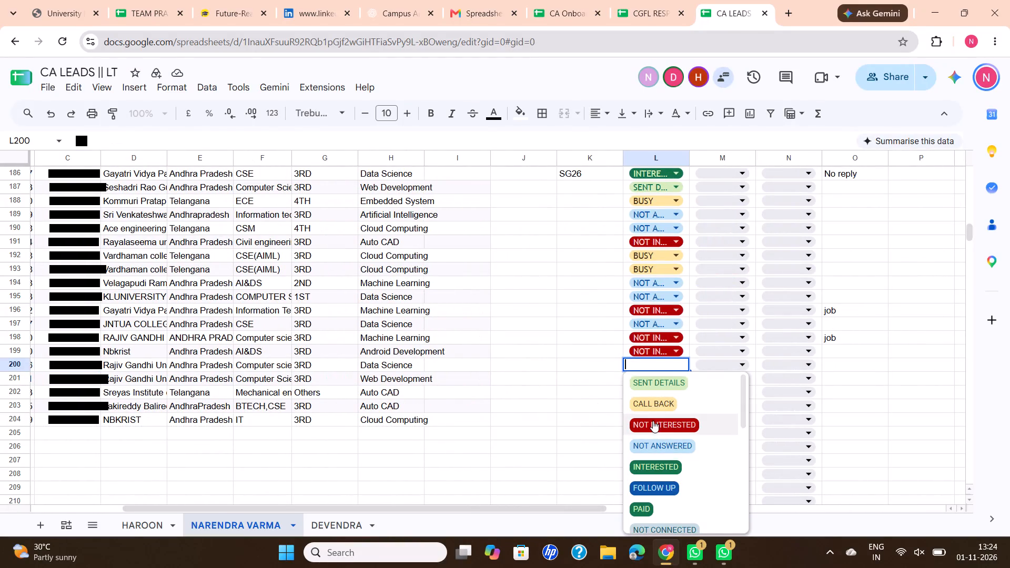
{"action": "left_click", "coordinate": [592, 377]}
Look up the column C contact number of the next pending lead in row 201.
{"action": "scroll", "coordinate": [592, 377], "scroll_direction": "right", "scroll_amount": 3}
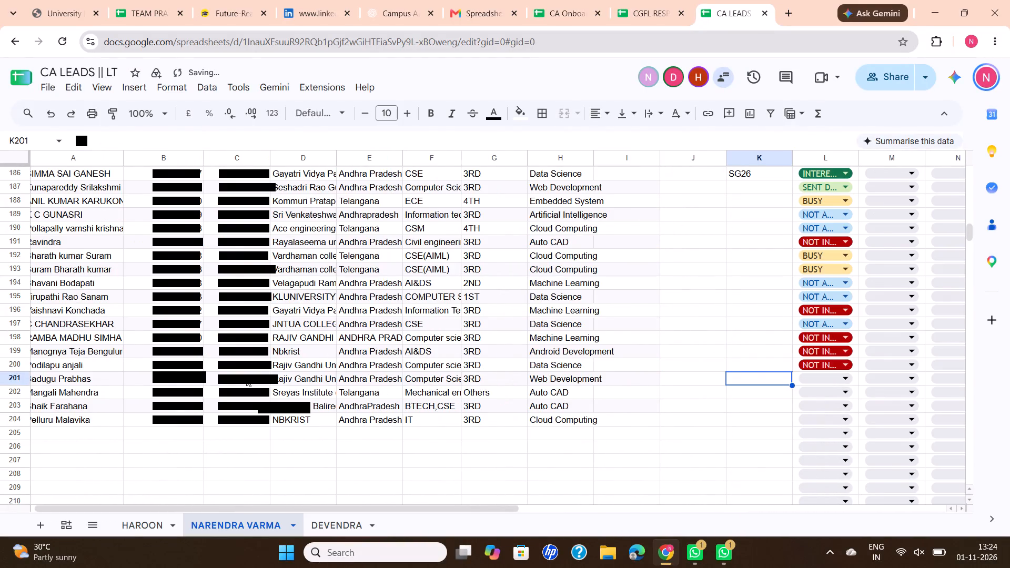
{"action": "left_click", "coordinate": [238, 377]}
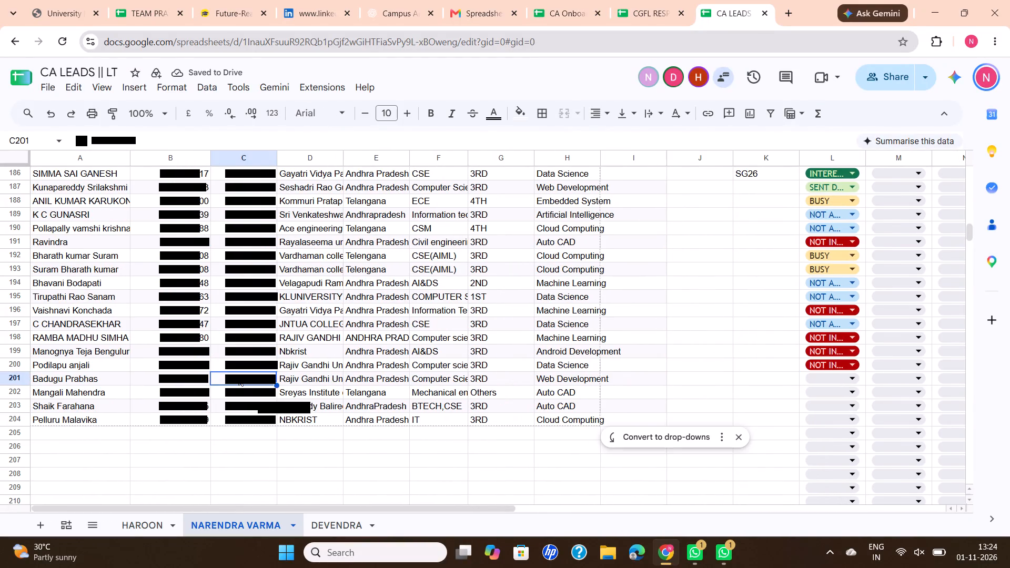
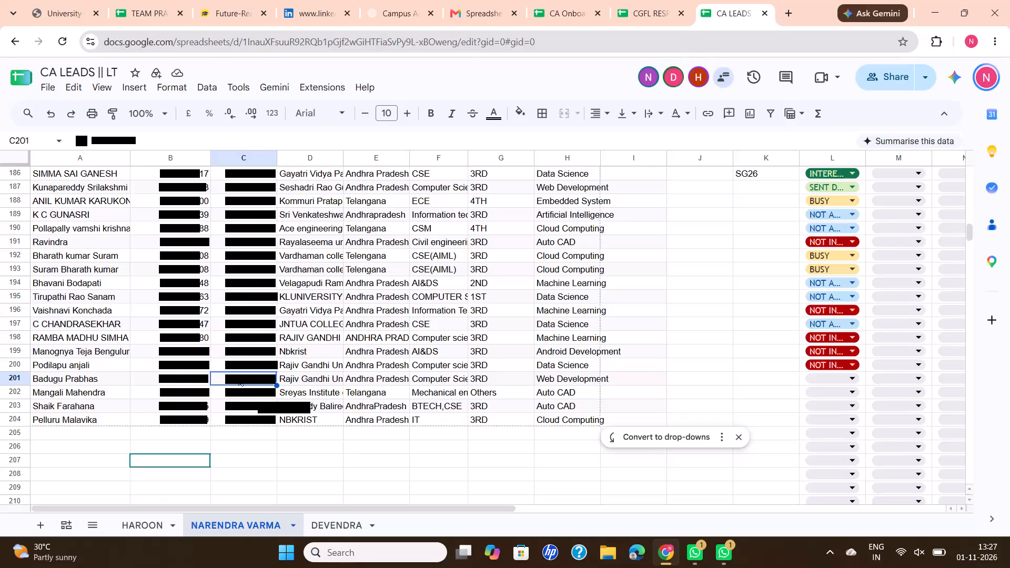
Check the contact number of the lead in row 201 and set its column L call status to NOT INTERESTED.
{"action": "triple_click", "coordinate": [245, 377]}
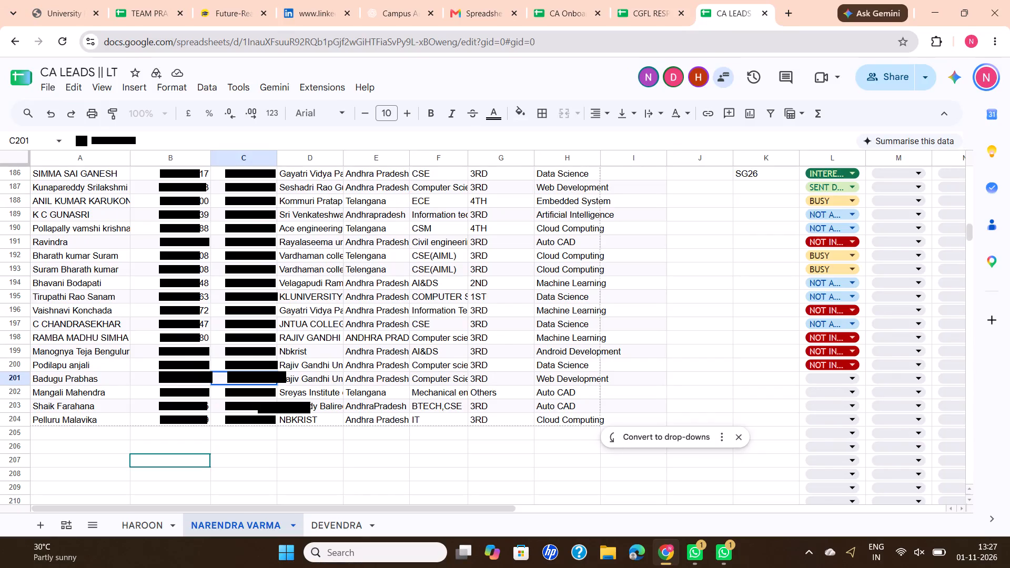
{"action": "scroll", "coordinate": [407, 391], "scroll_direction": "left", "scroll_amount": 2}
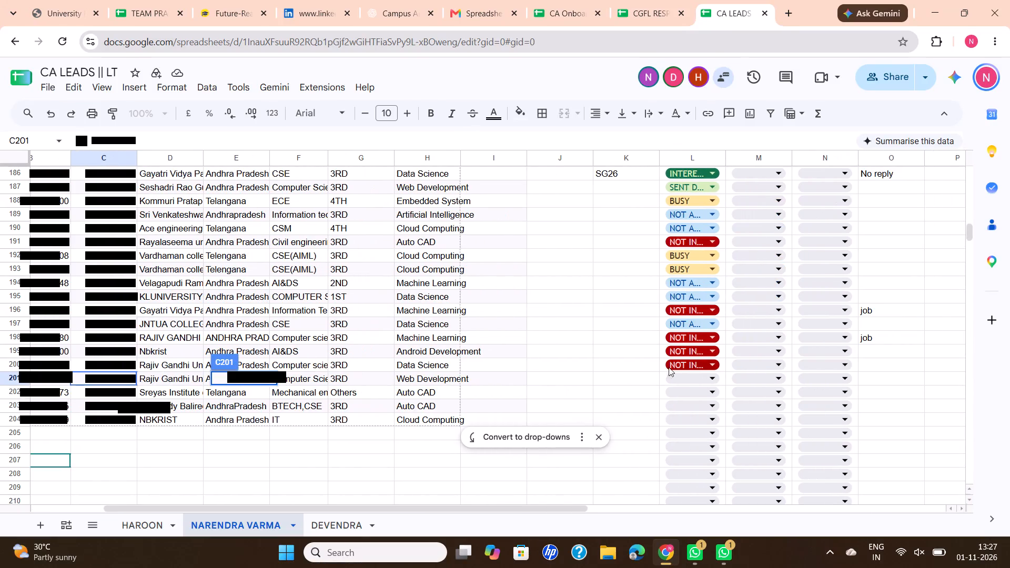
{"action": "left_click", "coordinate": [674, 377]}
{"action": "left_click", "coordinate": [694, 434]}
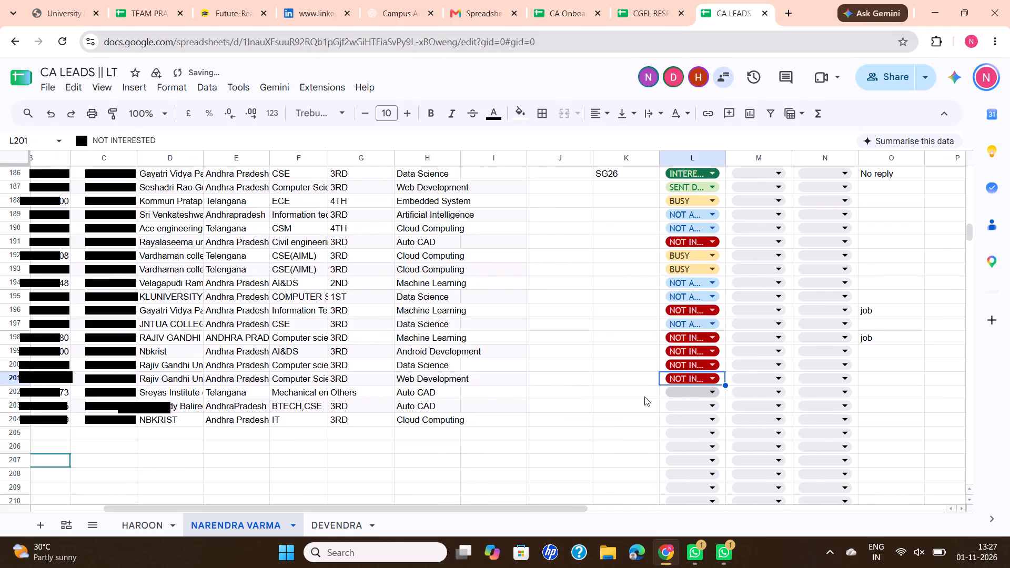
{"action": "left_click", "coordinate": [634, 395]}
Look up the column C contact number of the next pending lead in row 202.
{"action": "scroll", "coordinate": [634, 395], "scroll_direction": "right", "scroll_amount": 3}
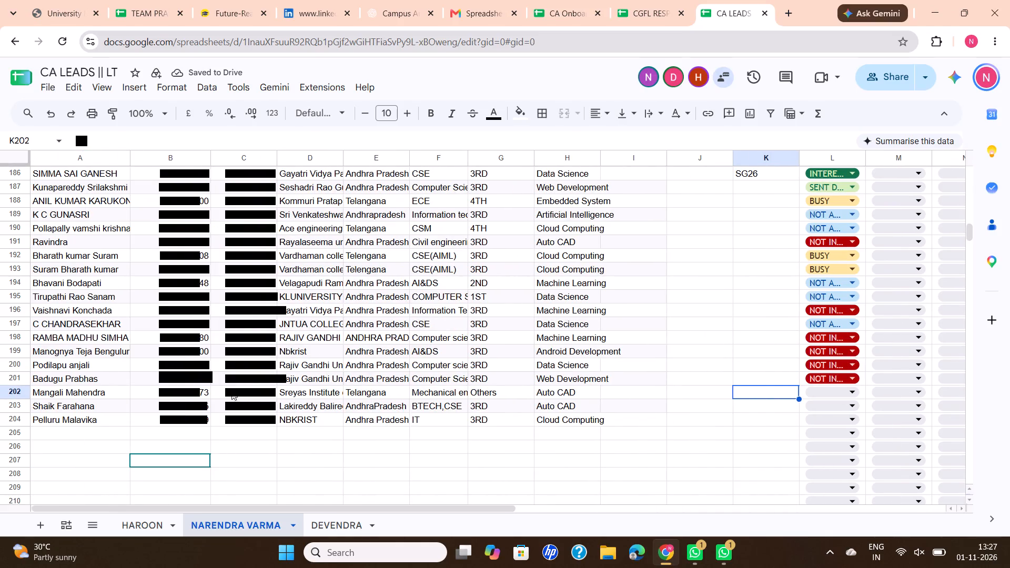
{"action": "left_click", "coordinate": [230, 392]}
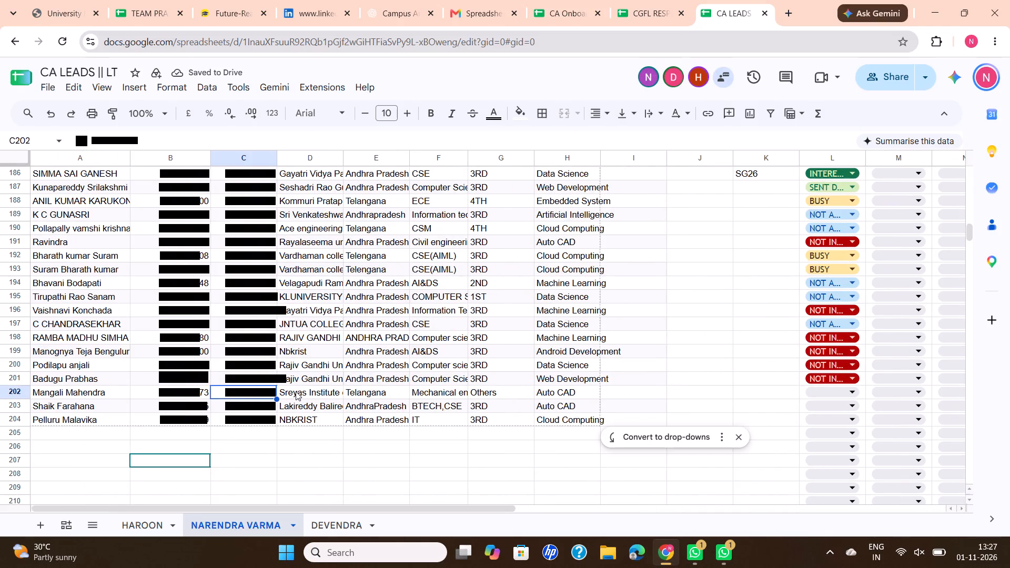
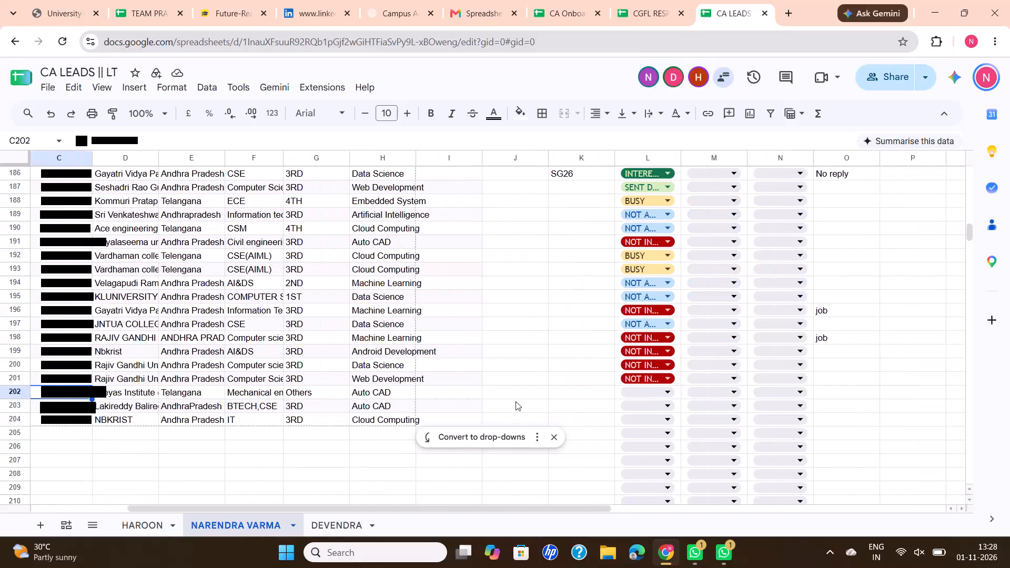
Set the column L call status of the lead in row 202 to NOT INTERESTED.
{"action": "left_click_drag", "start_coordinate": [623, 390], "coordinate": [639, 427]}
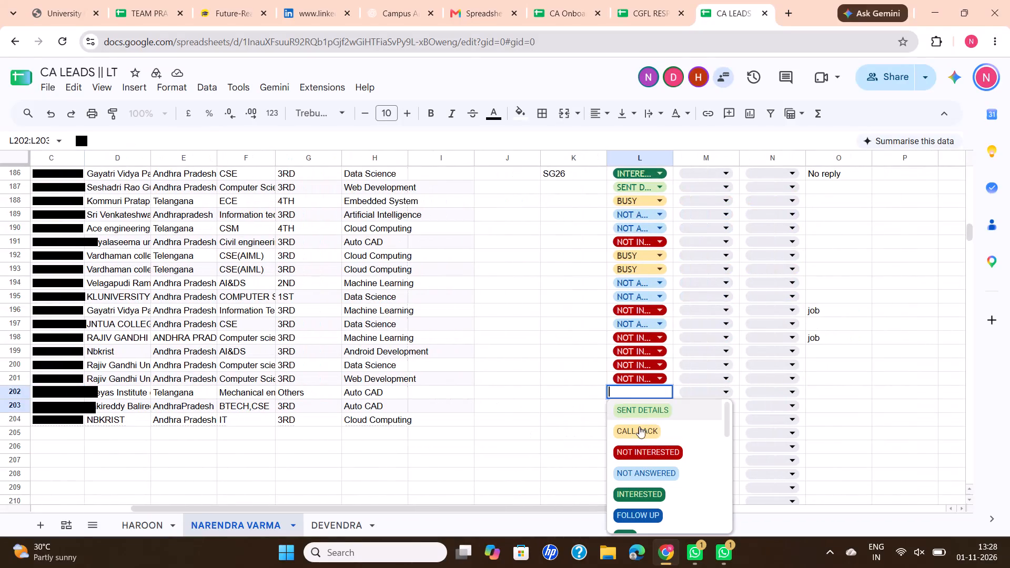
{"action": "left_click_drag", "start_coordinate": [639, 427], "coordinate": [640, 454]}
{"action": "left_click", "coordinate": [640, 454]}
Look up the column C contact number of the next pending lead in row 203.
{"action": "left_click", "coordinate": [587, 409]}
{"action": "scroll", "coordinate": [587, 409], "scroll_direction": "right", "scroll_amount": 4}
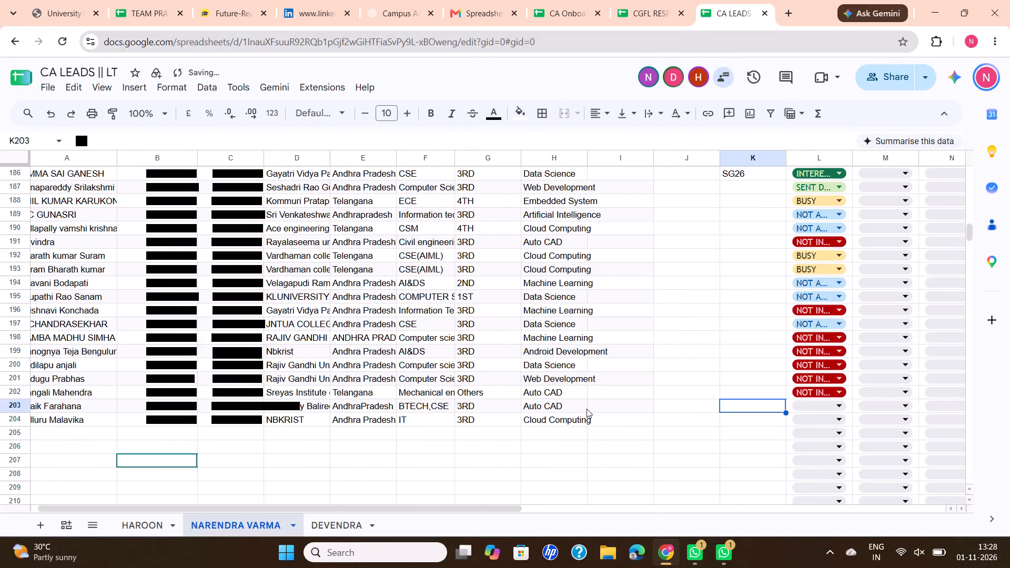
{"action": "left_click", "coordinate": [261, 406]}
{"action": "left_click", "coordinate": [319, 412]}
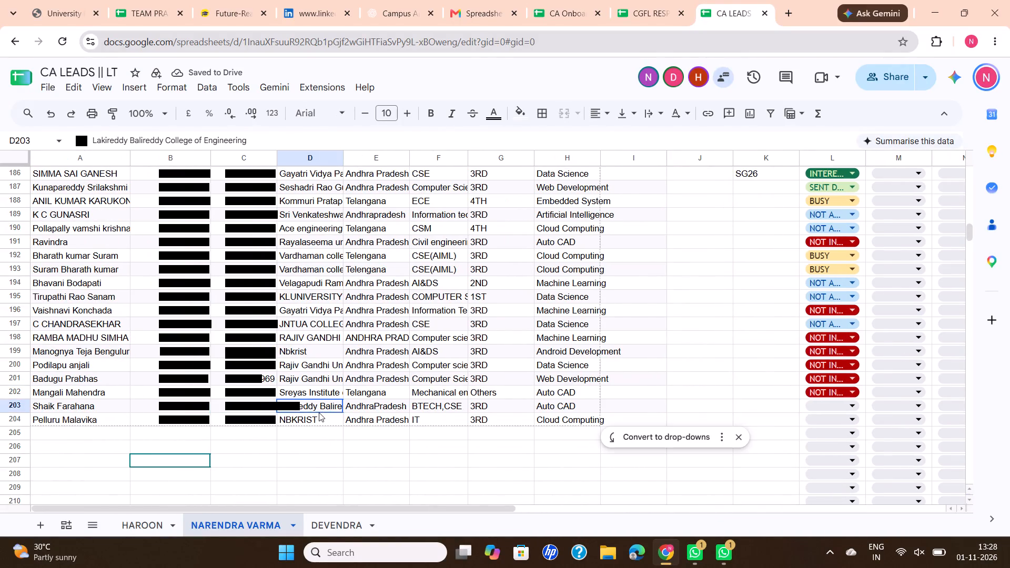
{"action": "left_click", "coordinate": [236, 402]}
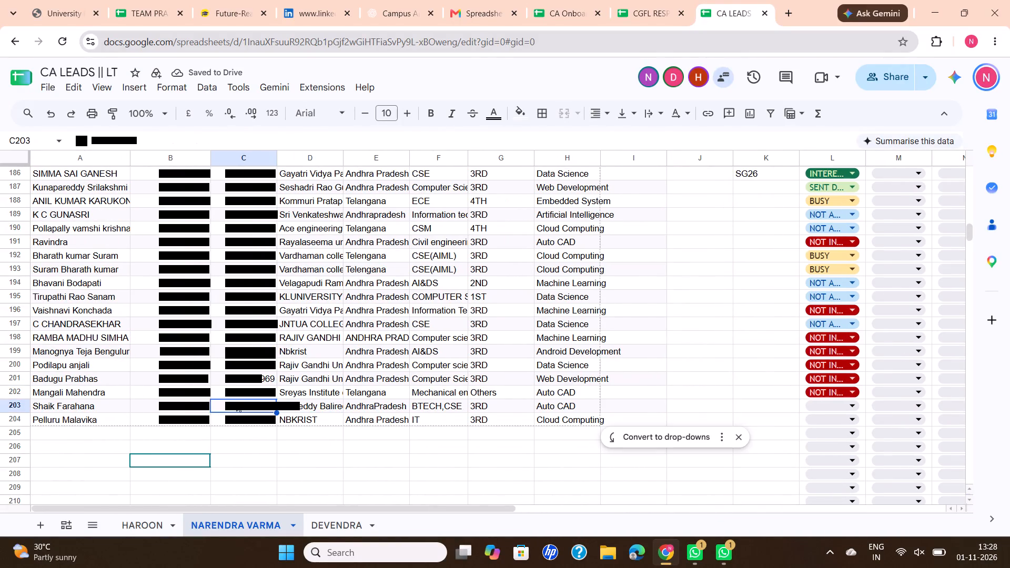
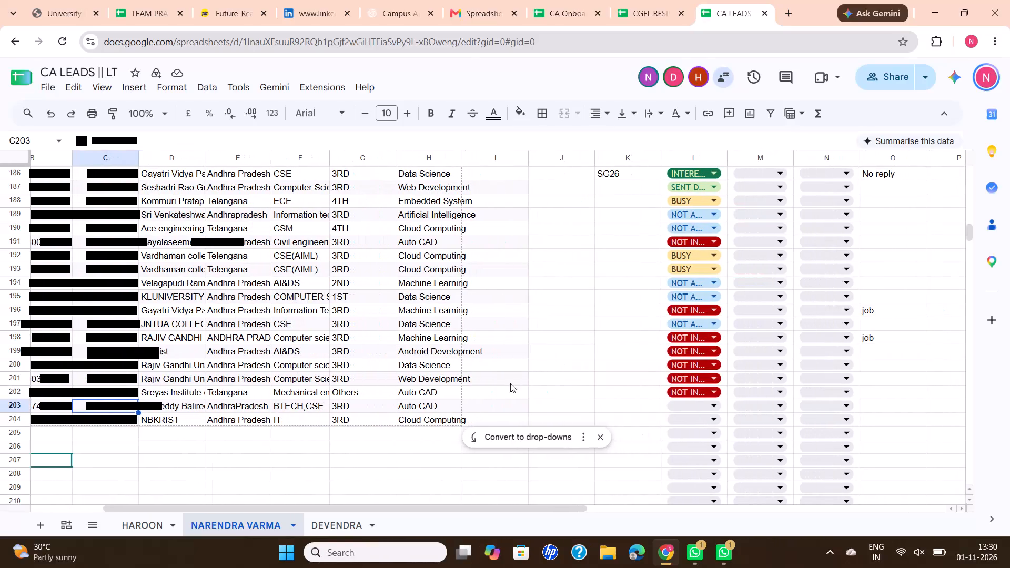
Set the column L call status of the lead in row 203 to NOT ANSWERED.
{"action": "left_click", "coordinate": [671, 407]}
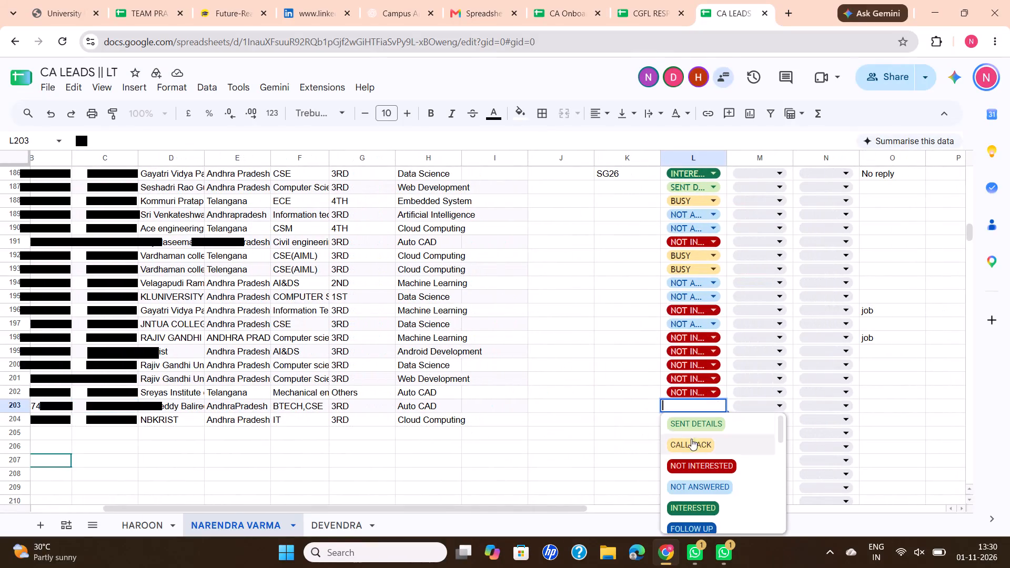
{"action": "left_click", "coordinate": [681, 480]}
Look up the column C contact number of the next pending lead in row 204.
{"action": "left_click", "coordinate": [627, 421]}
{"action": "scroll", "coordinate": [627, 421], "scroll_direction": "right", "scroll_amount": 4}
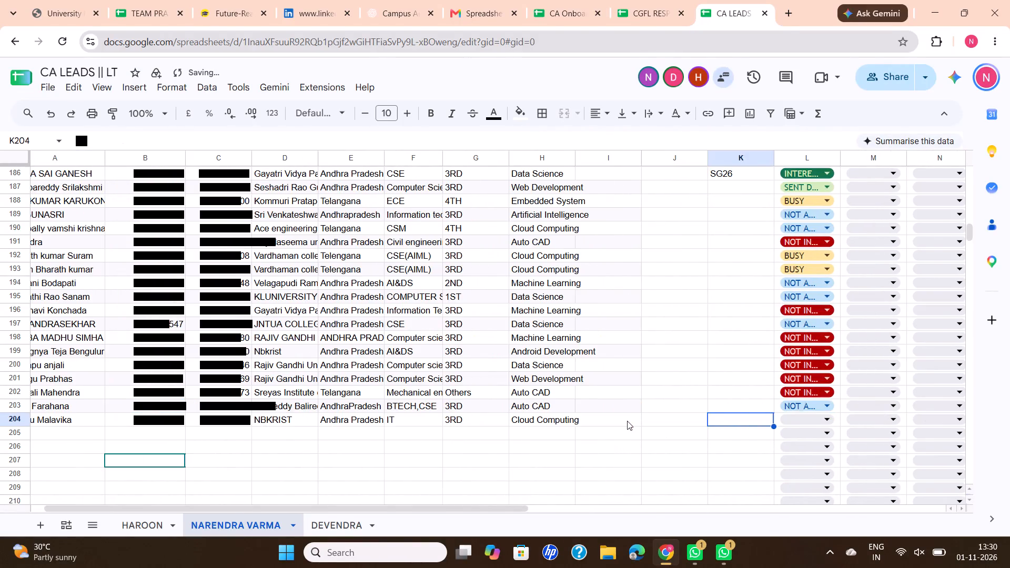
{"action": "left_click", "coordinate": [252, 418]}
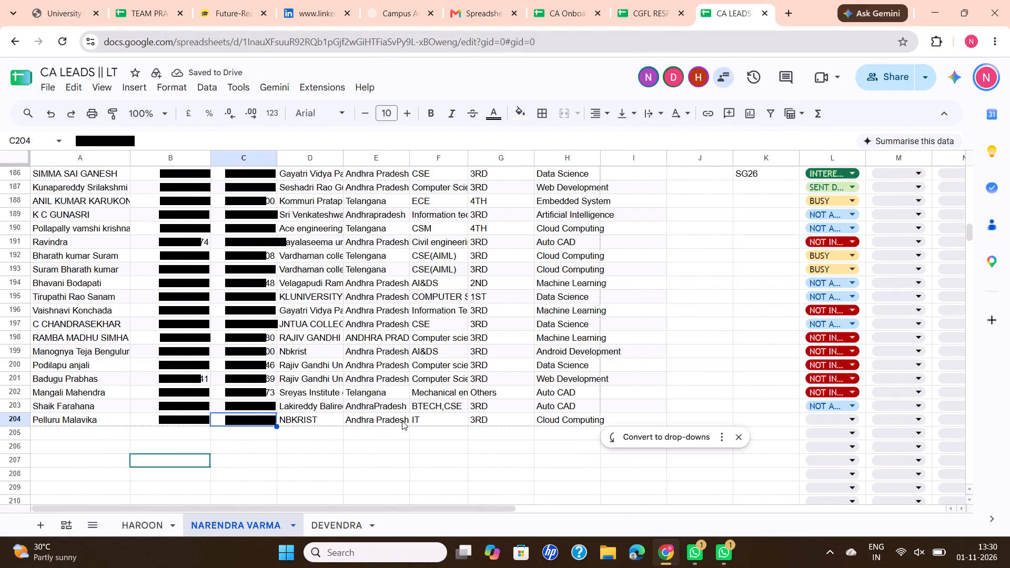
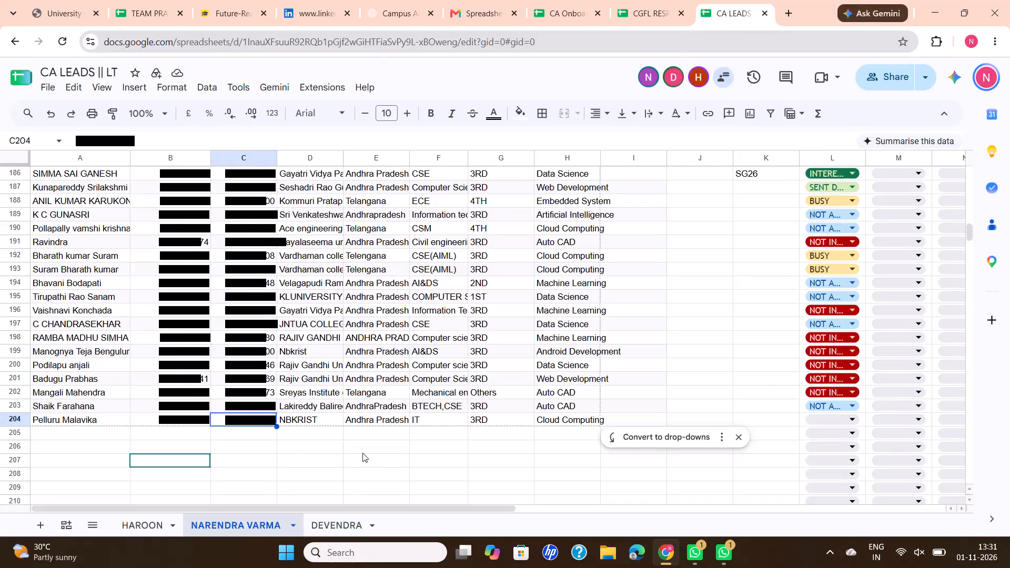
In the CGFL RESPONSES SHEET, examine the student responses recorded on the NISHANK sheet from the first to the latest row.
{"action": "left_click", "coordinate": [642, 11]}
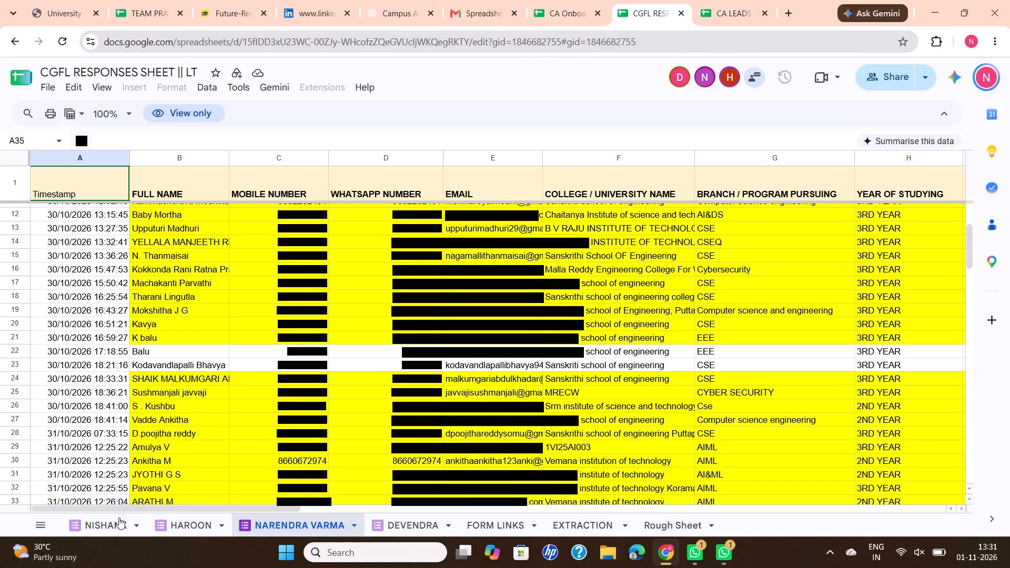
{"action": "left_click", "coordinate": [119, 518]}
{"action": "scroll", "coordinate": [318, 417], "scroll_direction": "down", "scroll_amount": 1}
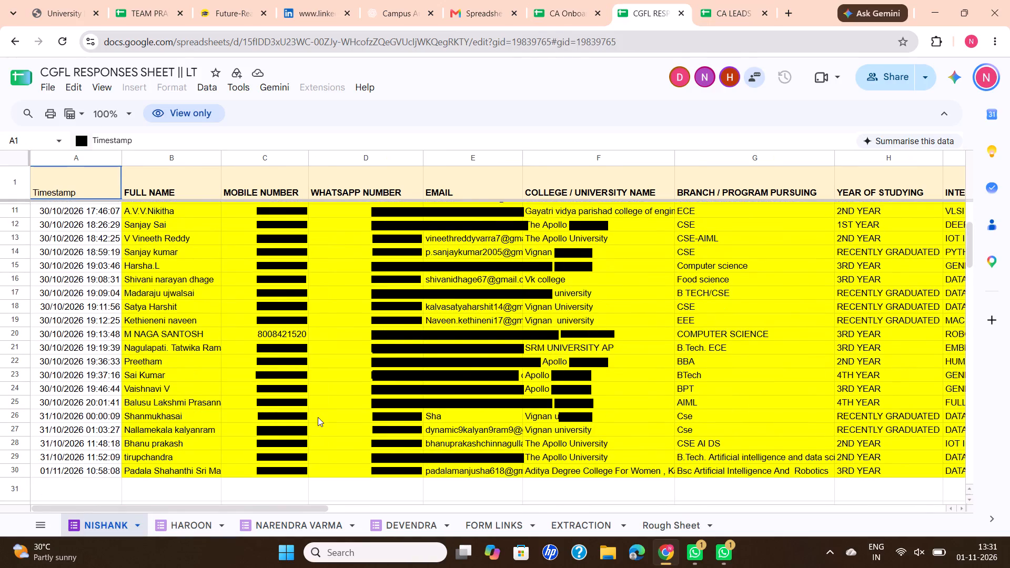
{"action": "scroll", "coordinate": [169, 391], "scroll_direction": "up", "scroll_amount": 1}
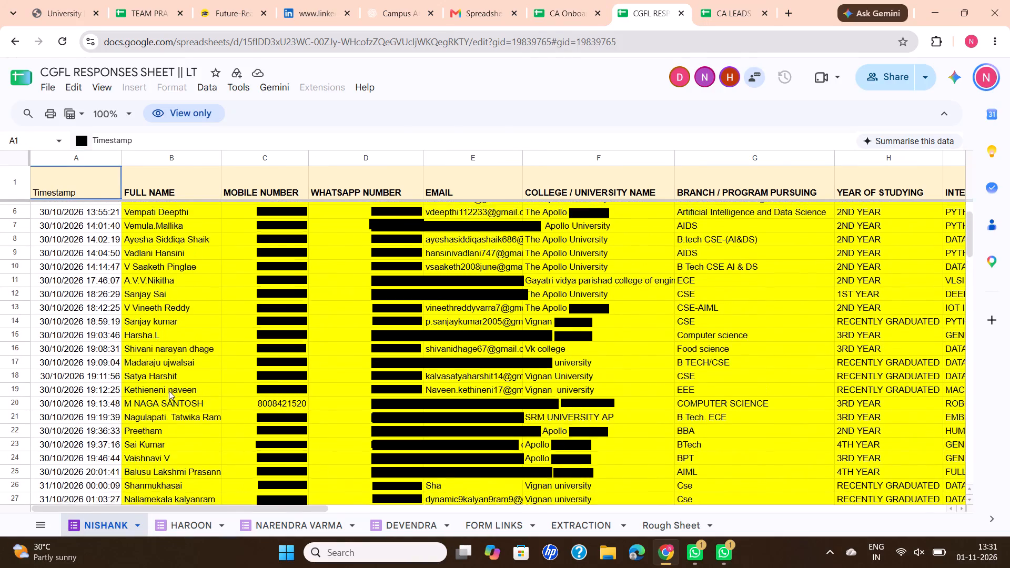
{"action": "scroll", "coordinate": [169, 391], "scroll_direction": "up", "scroll_amount": 2}
{"action": "scroll", "coordinate": [175, 422], "scroll_direction": "down", "scroll_amount": 1}
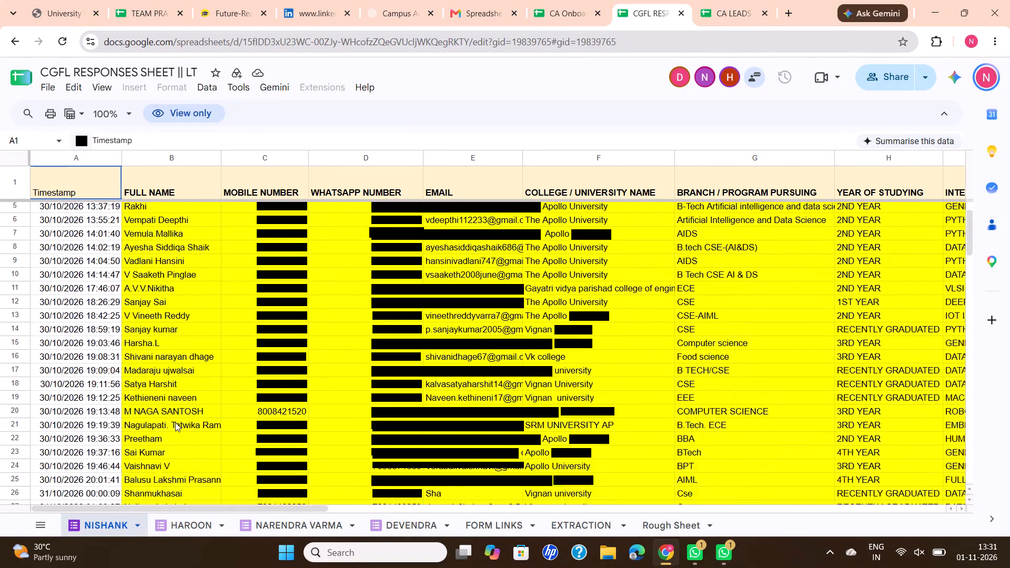
{"action": "scroll", "coordinate": [175, 422], "scroll_direction": "down", "scroll_amount": 3}
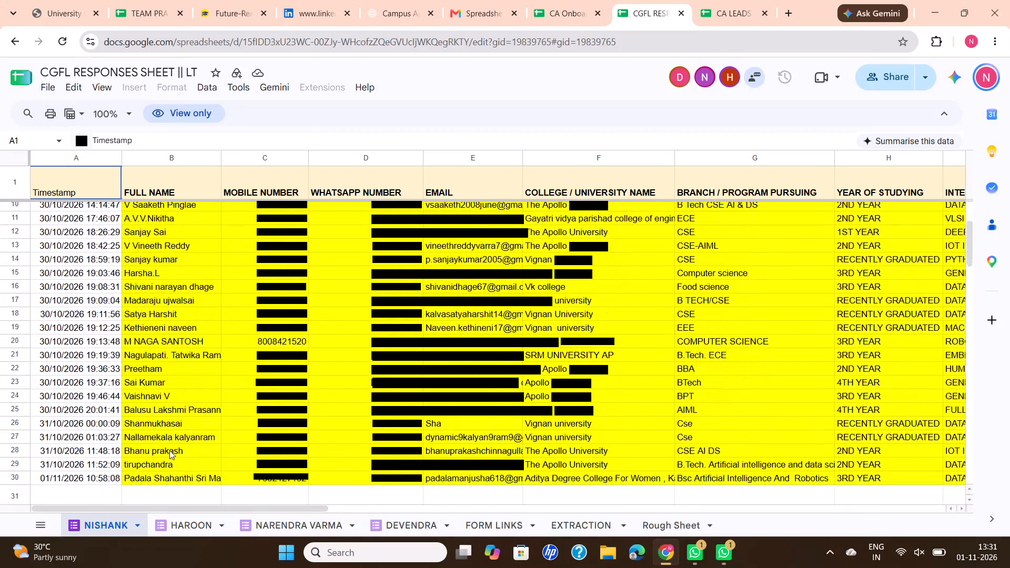
{"action": "scroll", "coordinate": [169, 450], "scroll_direction": "up", "scroll_amount": 2}
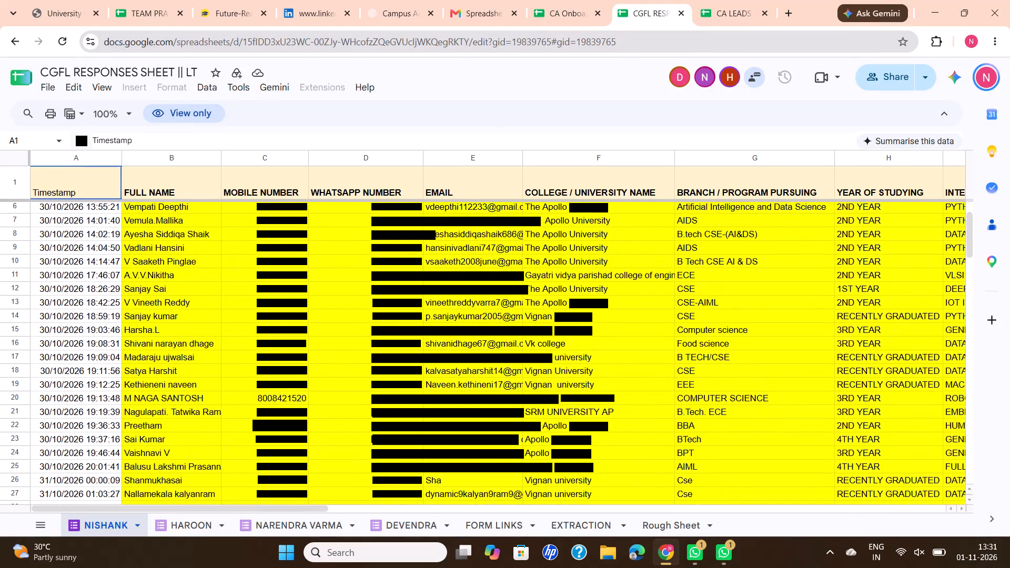
{"action": "scroll", "coordinate": [319, 389], "scroll_direction": "up", "scroll_amount": 1}
{"action": "scroll", "coordinate": [244, 372], "scroll_direction": "up", "scroll_amount": 1}
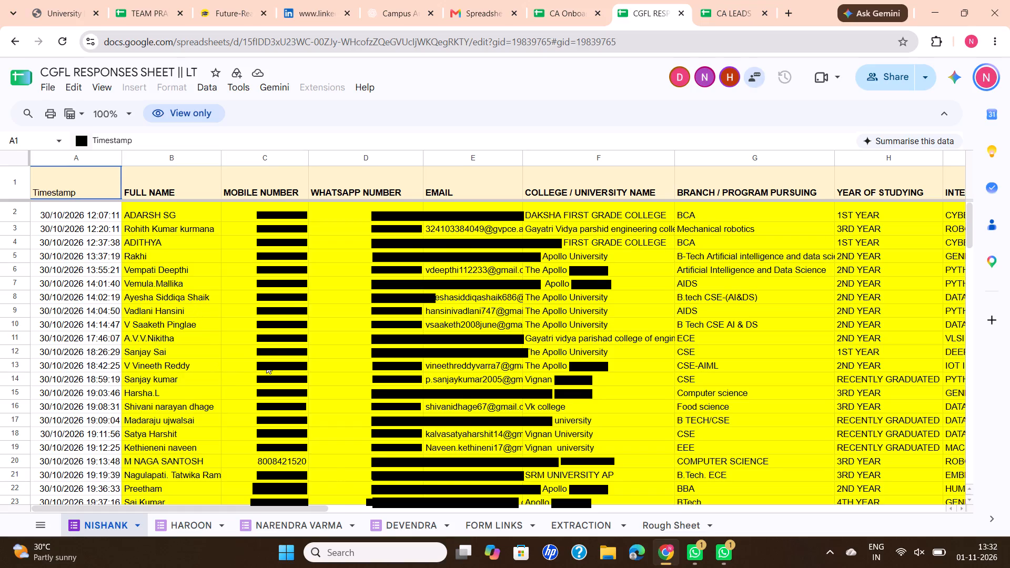
Examine the responses on NARENDRA's sheet through the last filled row, including class representative, referral code and column R entries.
{"action": "left_click", "coordinate": [294, 535]}
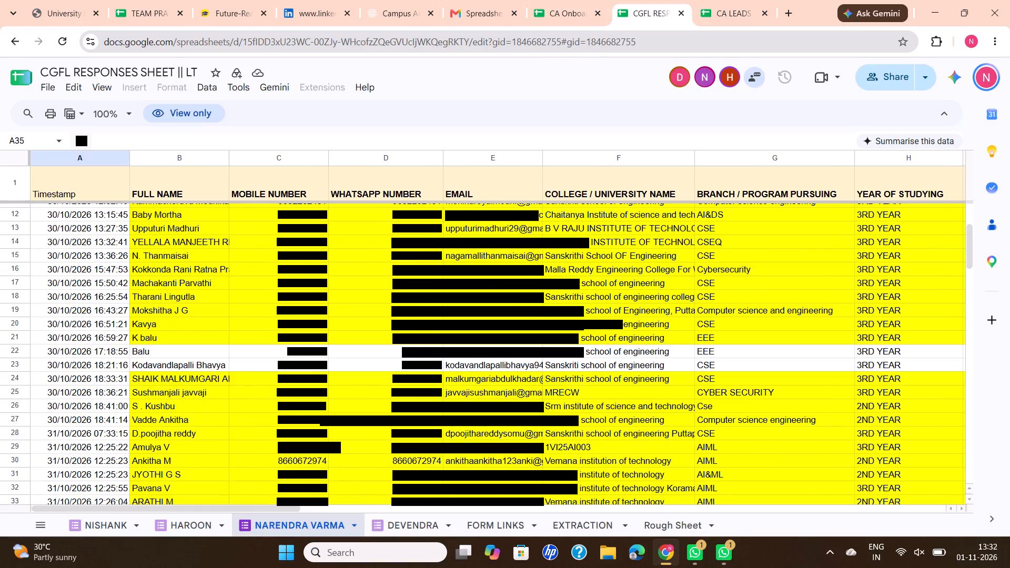
{"action": "scroll", "coordinate": [333, 443], "scroll_direction": "left", "scroll_amount": 5}
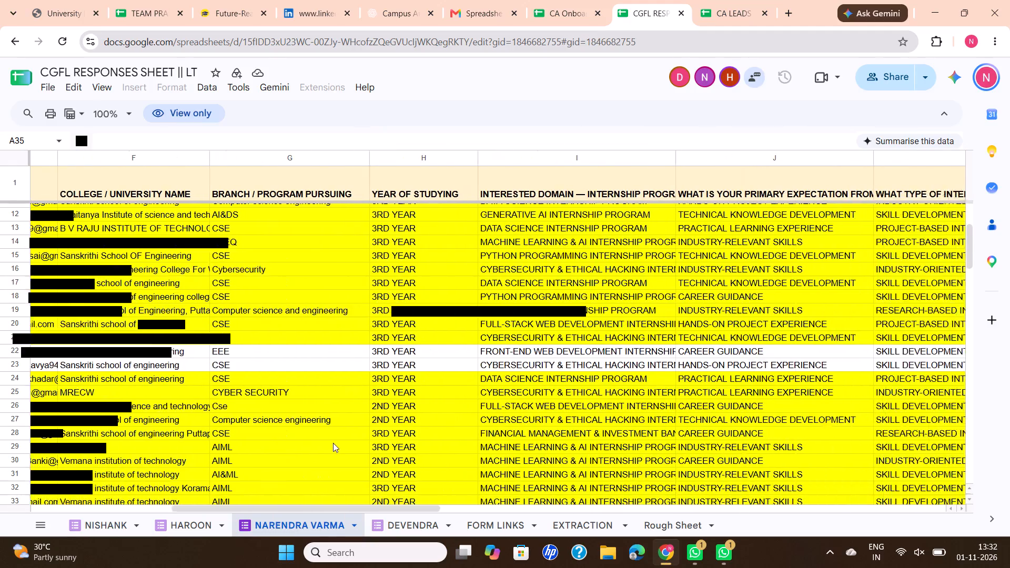
{"action": "scroll", "coordinate": [333, 443], "scroll_direction": "left", "scroll_amount": 4}
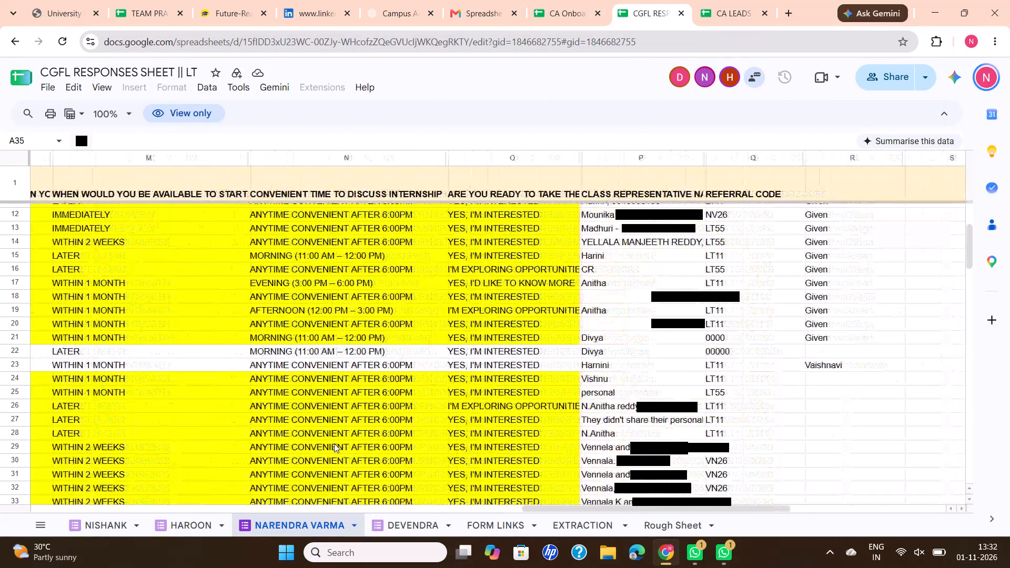
{"action": "scroll", "coordinate": [334, 443], "scroll_direction": "down", "scroll_amount": 3}
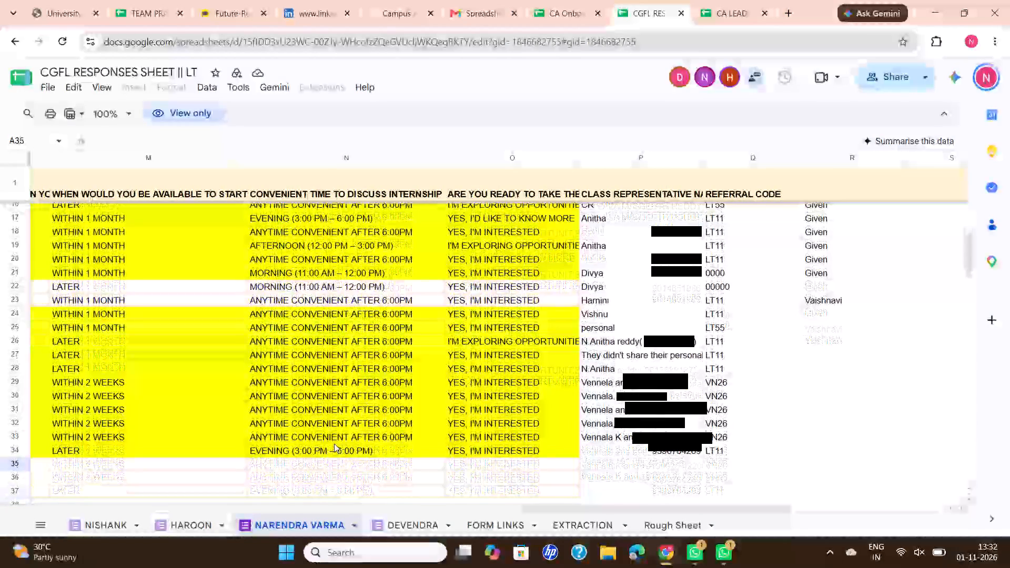
{"action": "scroll", "coordinate": [334, 443], "scroll_direction": "down", "scroll_amount": 1}
{"action": "scroll", "coordinate": [334, 443], "scroll_direction": "up", "scroll_amount": 2}
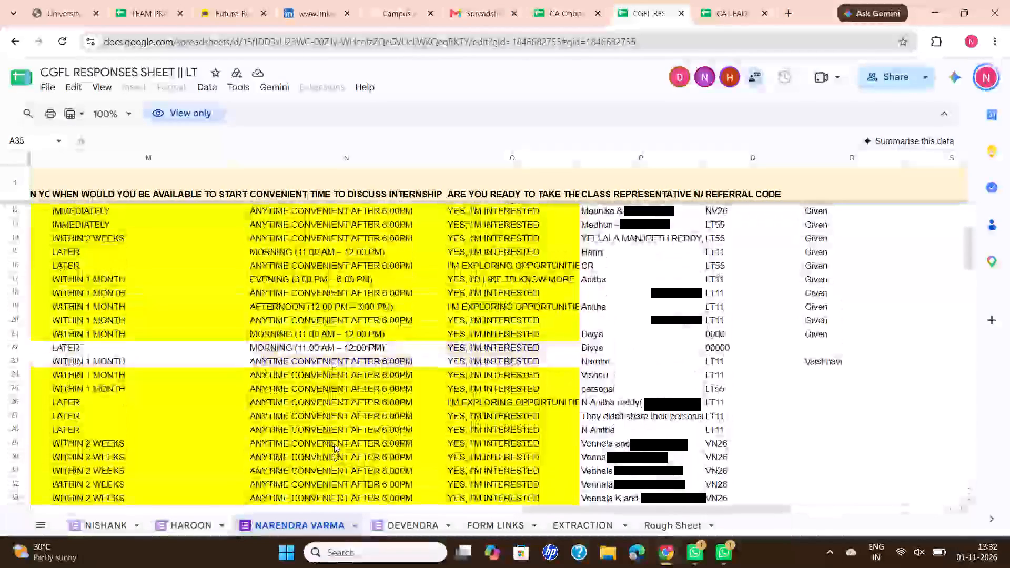
{"action": "scroll", "coordinate": [334, 443], "scroll_direction": "down", "scroll_amount": 2}
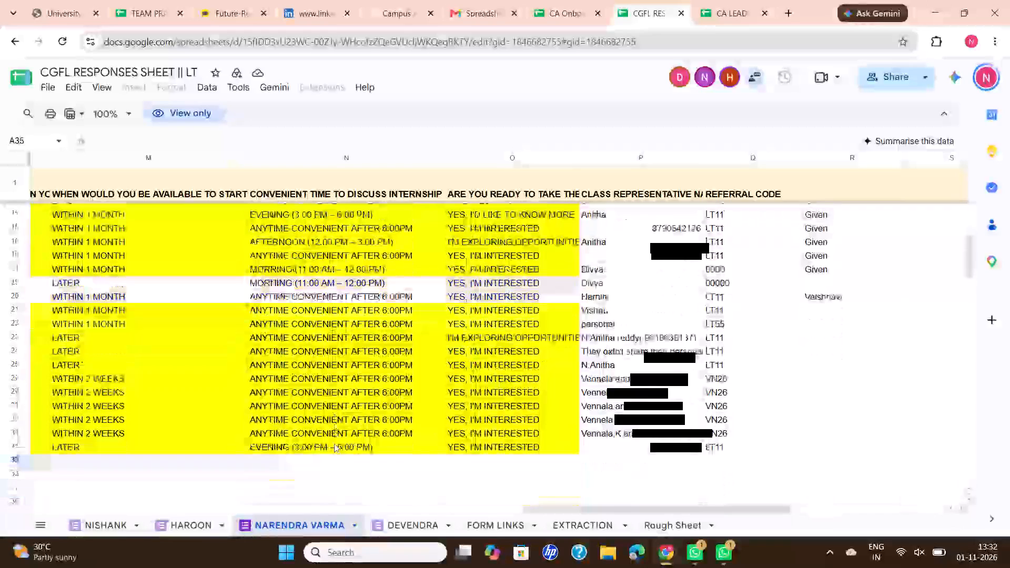
{"action": "scroll", "coordinate": [334, 443], "scroll_direction": "down", "scroll_amount": 1}
{"action": "scroll", "coordinate": [334, 443], "scroll_direction": "right", "scroll_amount": 13}
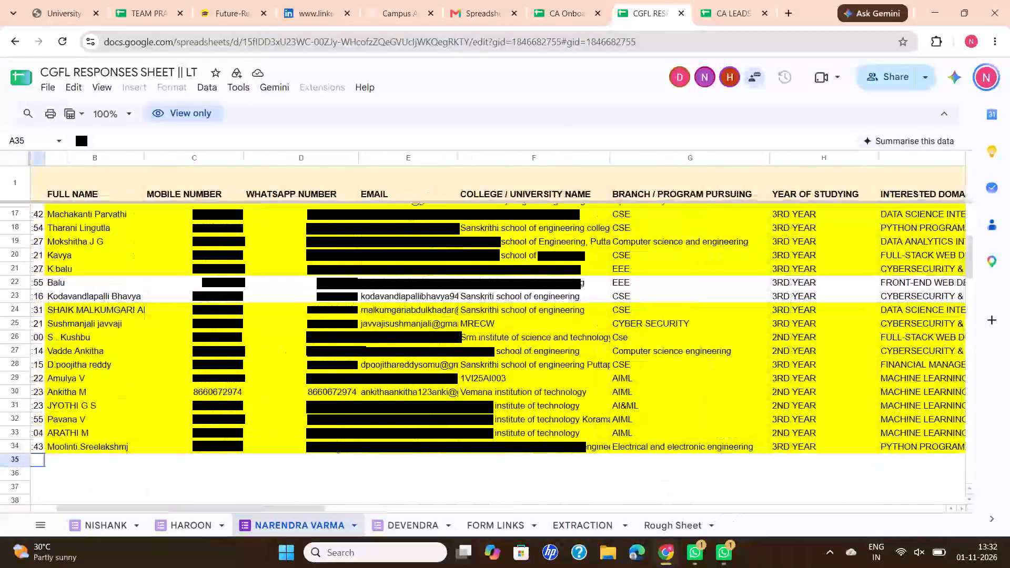
{"action": "left_click", "coordinate": [215, 460]}
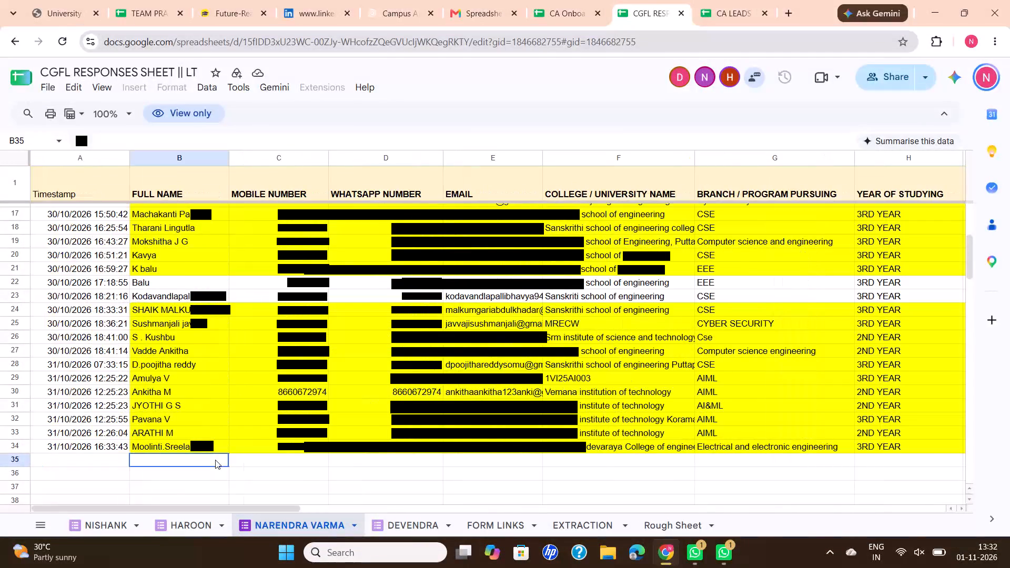
Check the latest responses at the end of the HAROON sheet.
{"action": "left_click", "coordinate": [201, 522]}
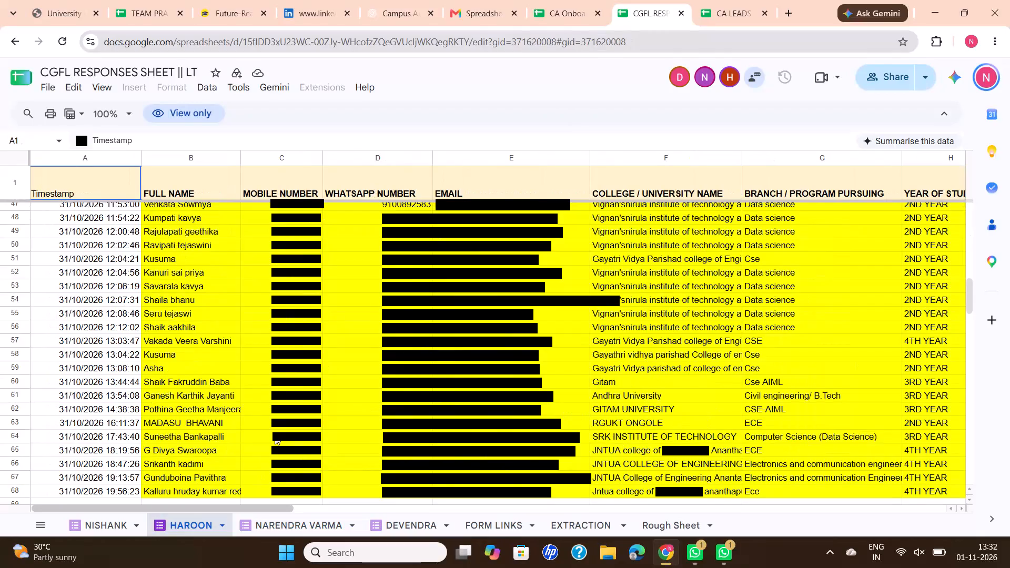
{"action": "scroll", "coordinate": [275, 435], "scroll_direction": "down", "scroll_amount": 1}
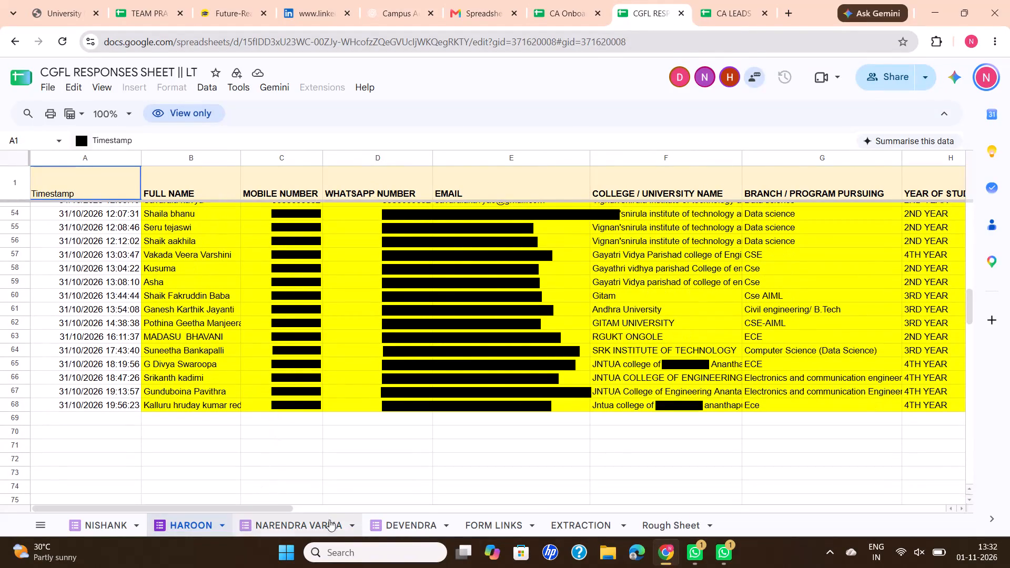
Examine the newest responses on the DEVENDRA sheet, selecting the names in rows 126 to 136 for a count and checking their referral codes.
{"action": "left_click", "coordinate": [402, 519]}
{"action": "scroll", "coordinate": [306, 466], "scroll_direction": "down", "scroll_amount": 2}
{"action": "scroll", "coordinate": [306, 466], "scroll_direction": "right", "scroll_amount": 6}
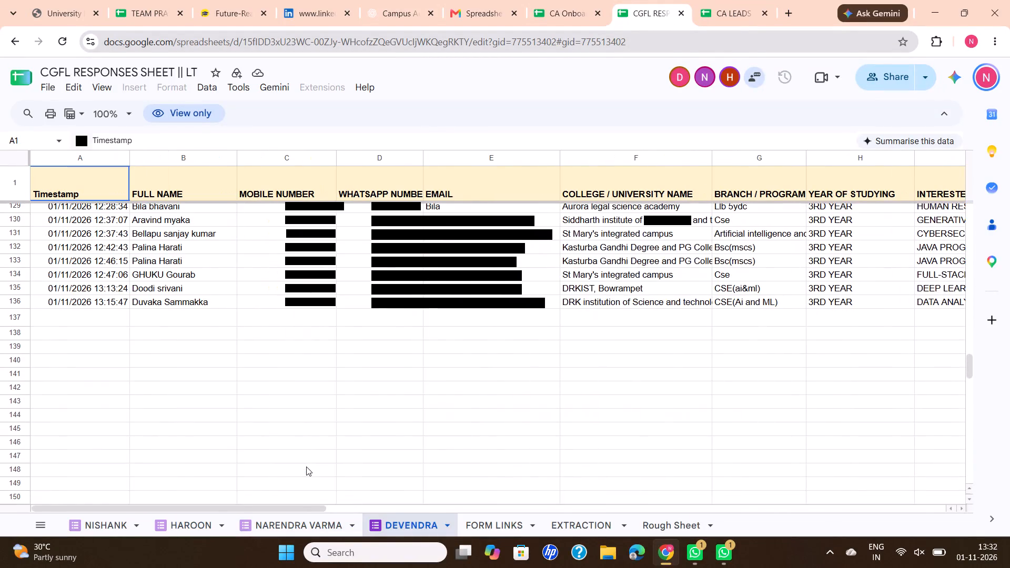
{"action": "scroll", "coordinate": [243, 388], "scroll_direction": "up", "scroll_amount": 1}
{"action": "scroll", "coordinate": [105, 315], "scroll_direction": "up", "scroll_amount": 1}
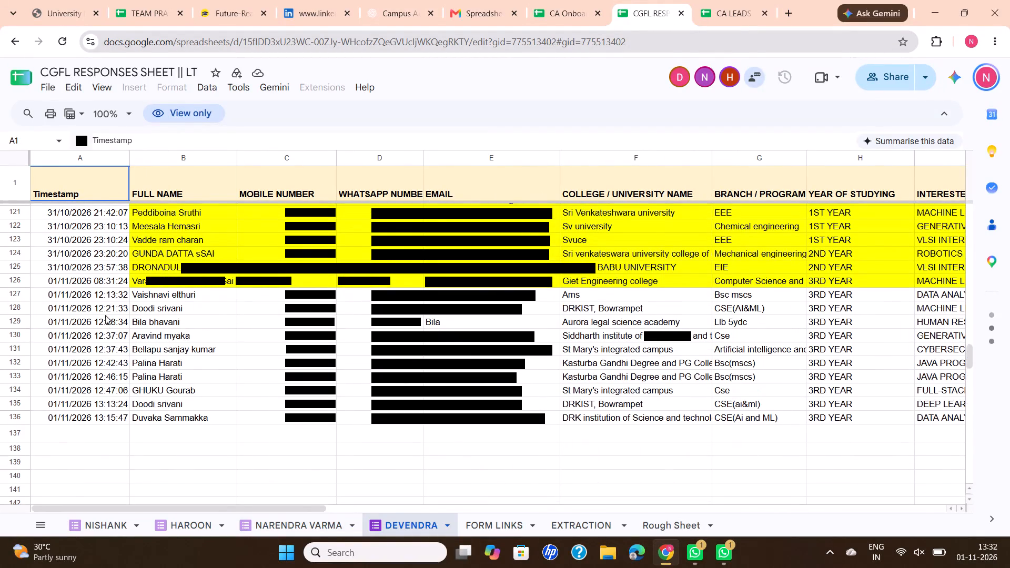
{"action": "left_click", "coordinate": [79, 281]}
{"action": "left_click_drag", "start_coordinate": [162, 280], "coordinate": [181, 278]}
{"action": "left_click_drag", "start_coordinate": [181, 278], "coordinate": [178, 450]}
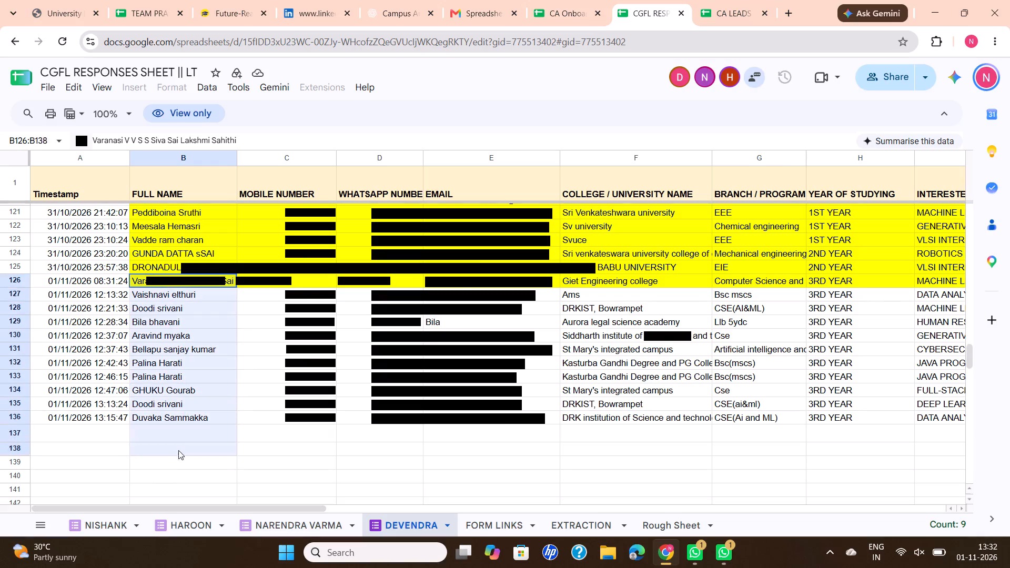
{"action": "left_click_drag", "start_coordinate": [178, 450], "coordinate": [177, 412]}
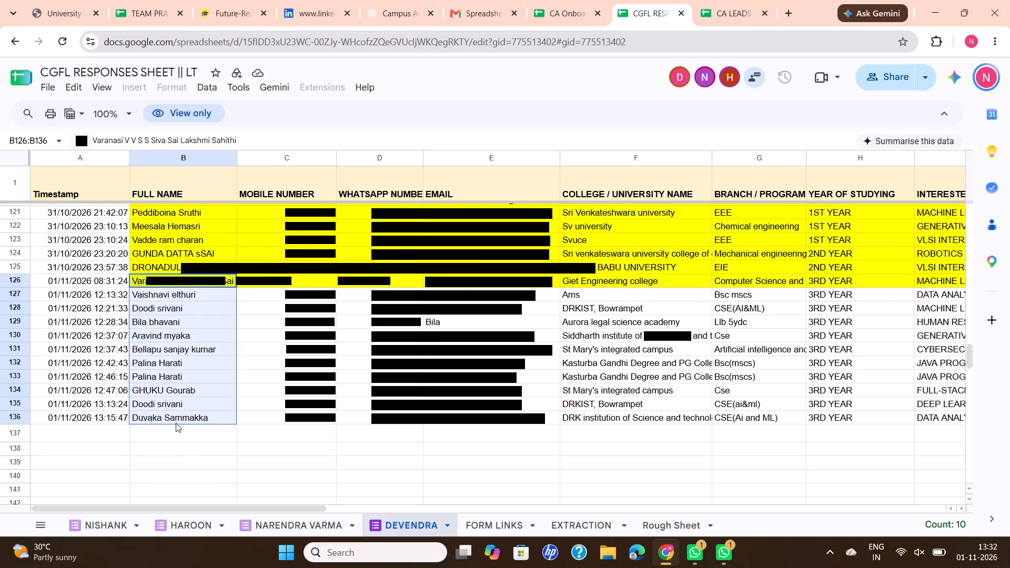
{"action": "left_click", "coordinate": [176, 423]}
{"action": "scroll", "coordinate": [315, 436], "scroll_direction": "left", "scroll_amount": 1}
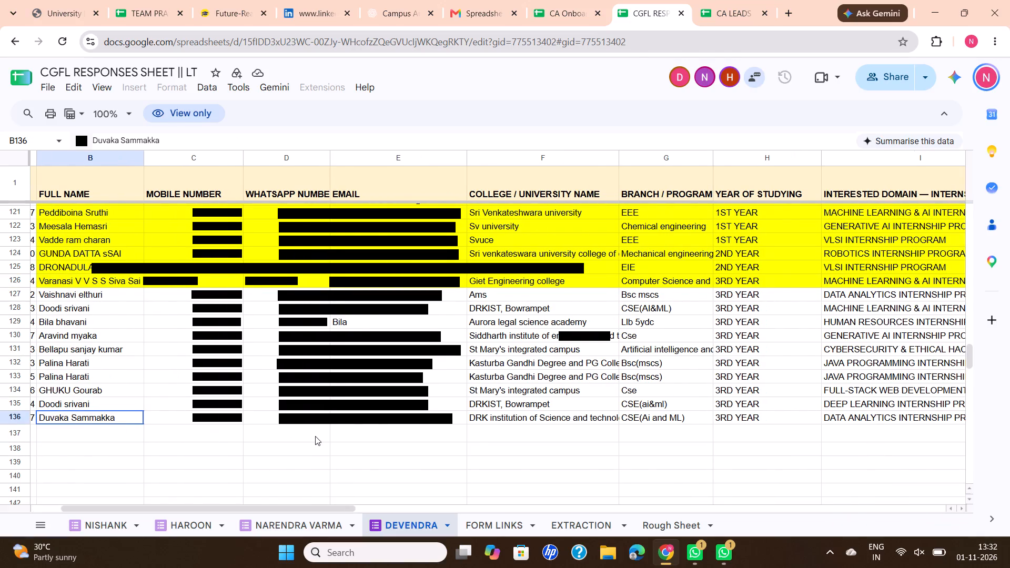
{"action": "scroll", "coordinate": [315, 436], "scroll_direction": "left", "scroll_amount": 7}
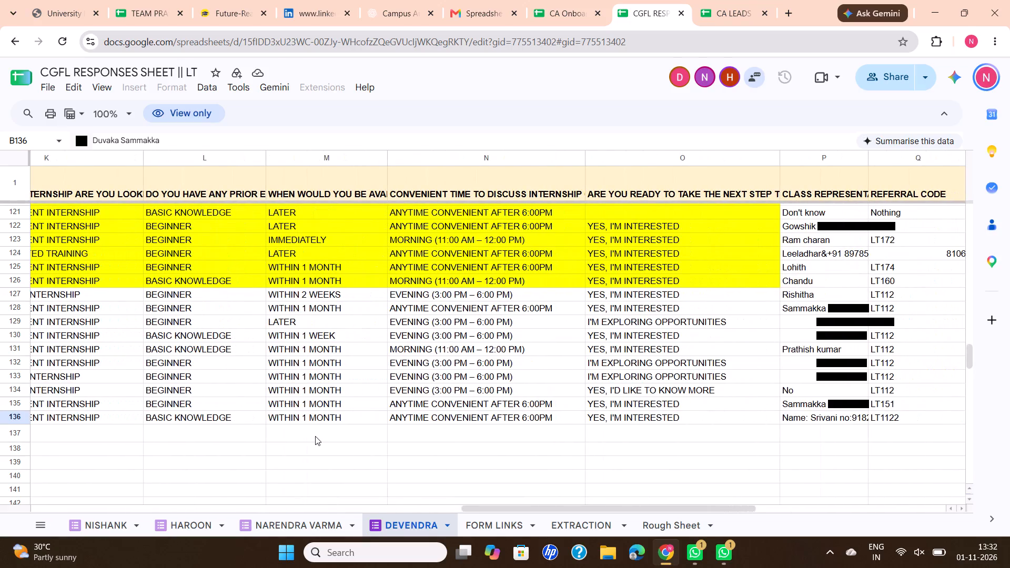
{"action": "scroll", "coordinate": [315, 436], "scroll_direction": "right", "scroll_amount": 16}
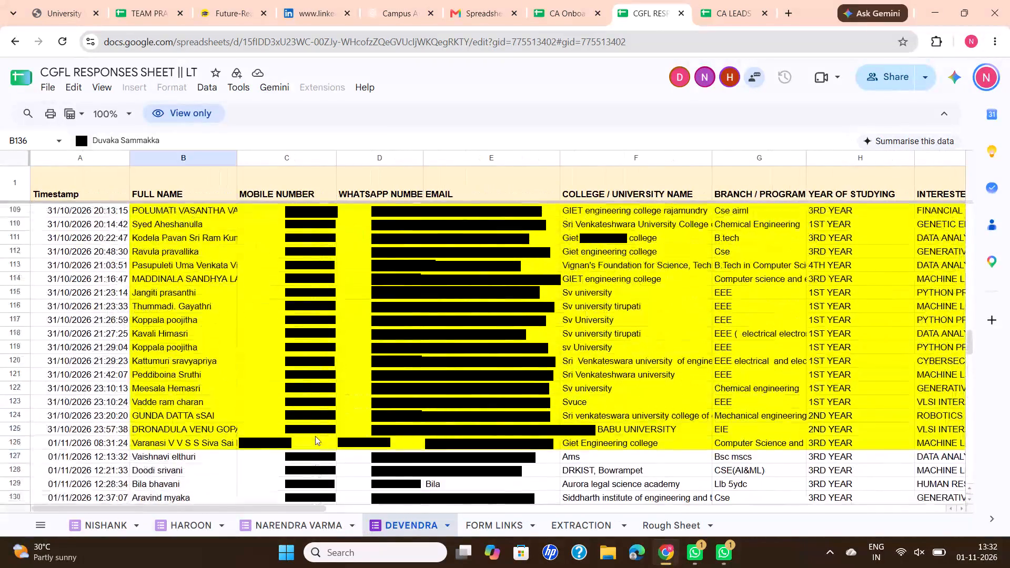
{"action": "scroll", "coordinate": [315, 436], "scroll_direction": "up", "scroll_amount": 2}
Recheck NARENDRA's response sheet and review the CA Onboarding Application responses and their LEAD GEN BD NAME assignments.
{"action": "left_click", "coordinate": [315, 524]}
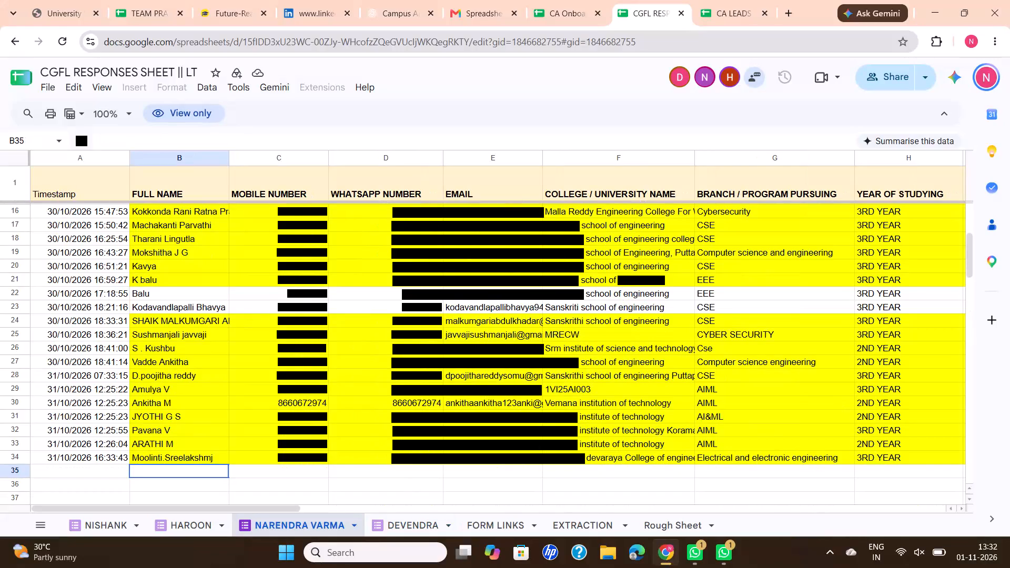
{"action": "left_click", "coordinate": [724, 4]}
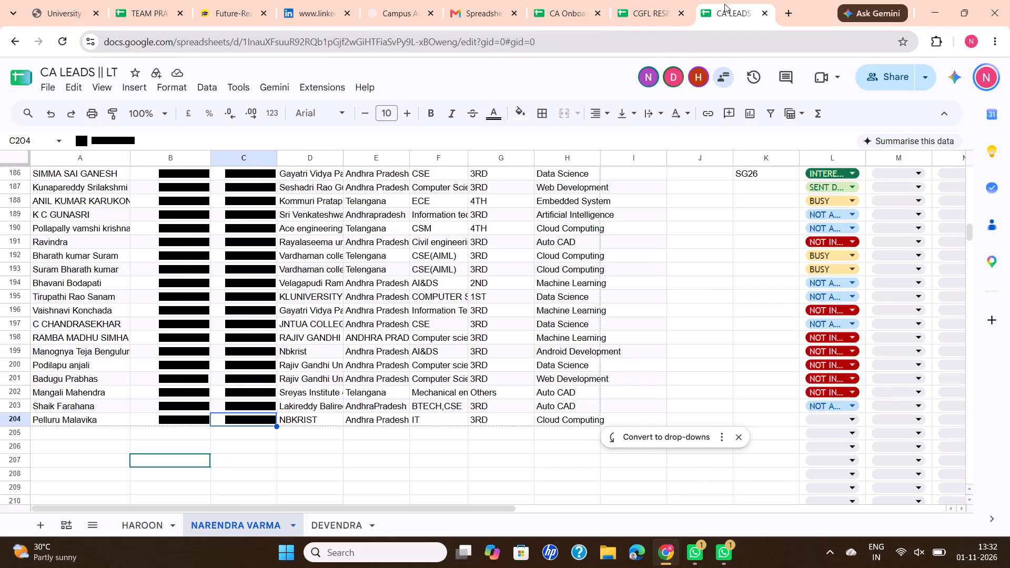
{"action": "left_click", "coordinate": [583, 15]}
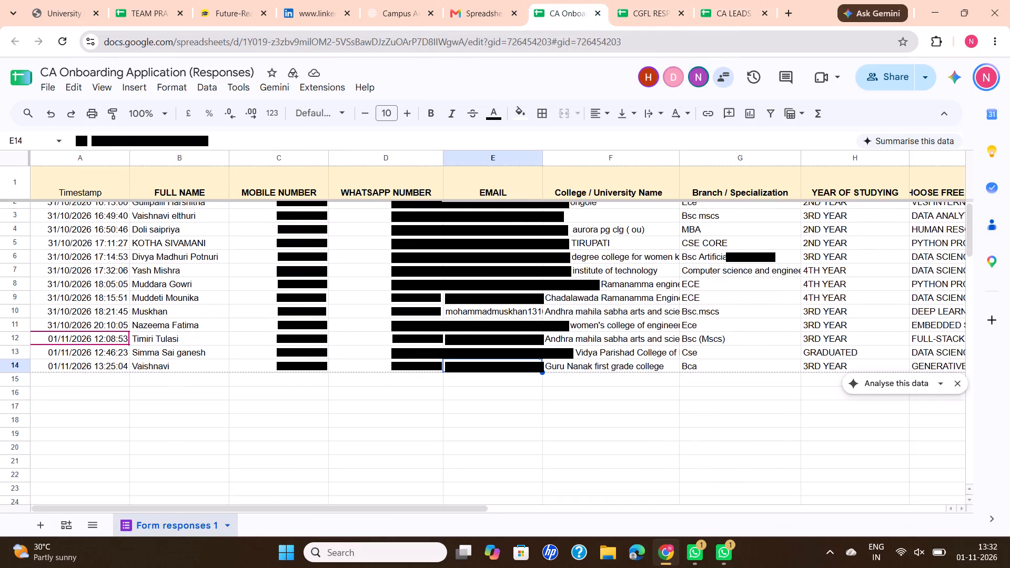
{"action": "scroll", "coordinate": [504, 403], "scroll_direction": "left", "scroll_amount": 4}
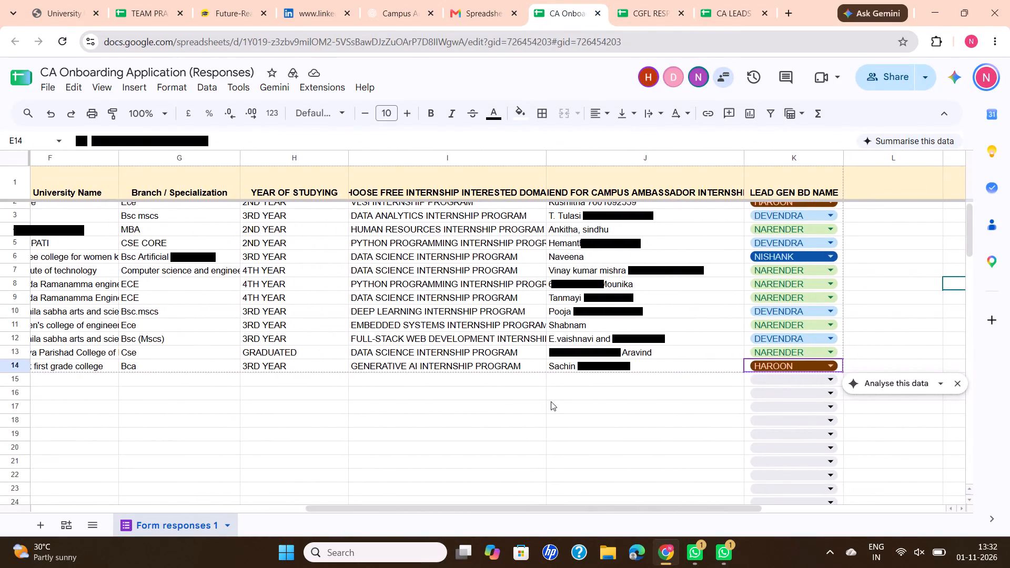
{"action": "scroll", "coordinate": [551, 401], "scroll_direction": "right", "scroll_amount": 8}
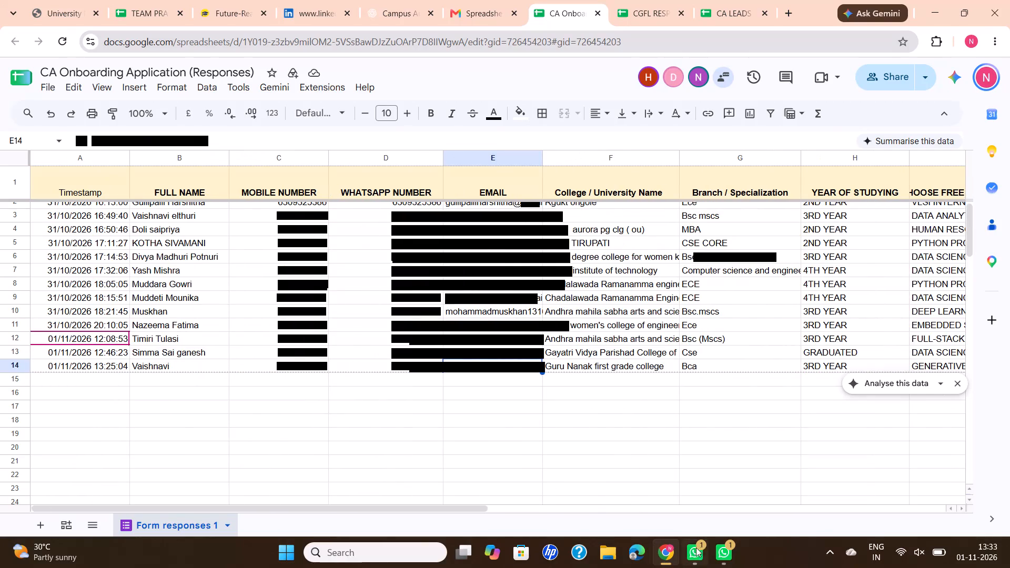
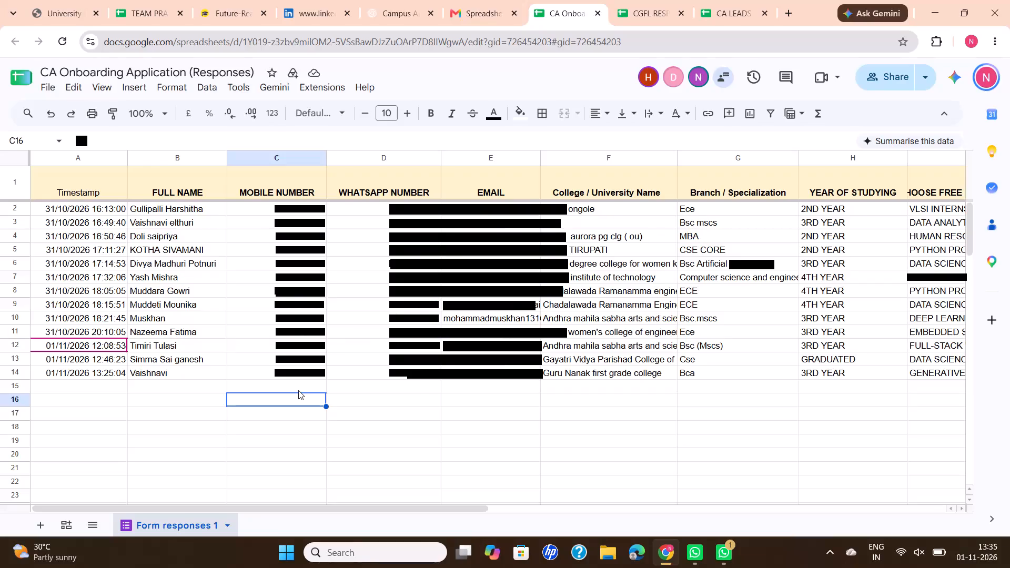
Check the LEAD GEN BD NAME assignments for the CA Onboarding Application responses through row 14.
{"action": "scroll", "coordinate": [298, 390], "scroll_direction": "left", "scroll_amount": 7}
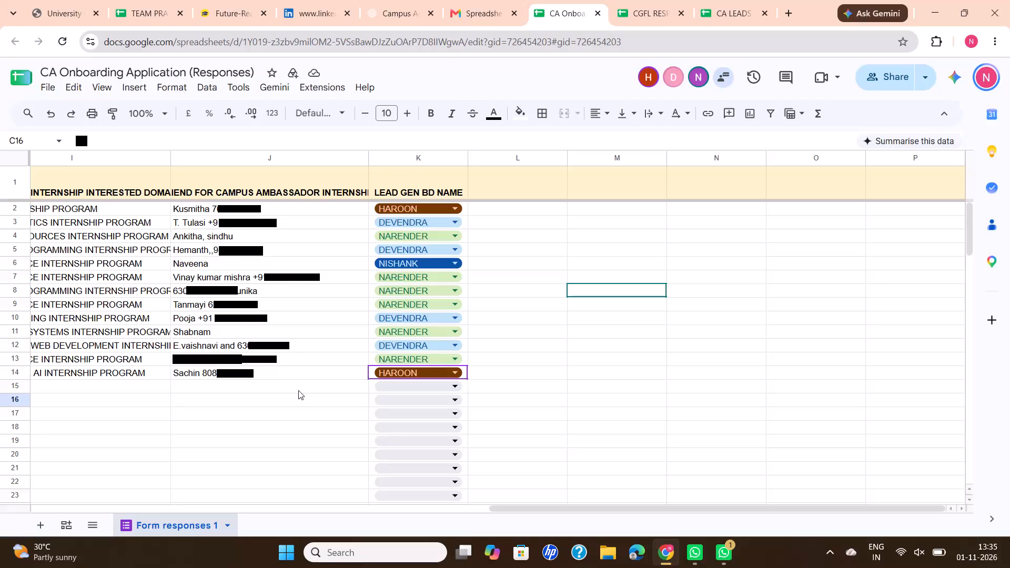
{"action": "left_click", "coordinate": [708, 10]}
{"action": "scroll", "coordinate": [576, 354], "scroll_direction": "down", "scroll_amount": 1}
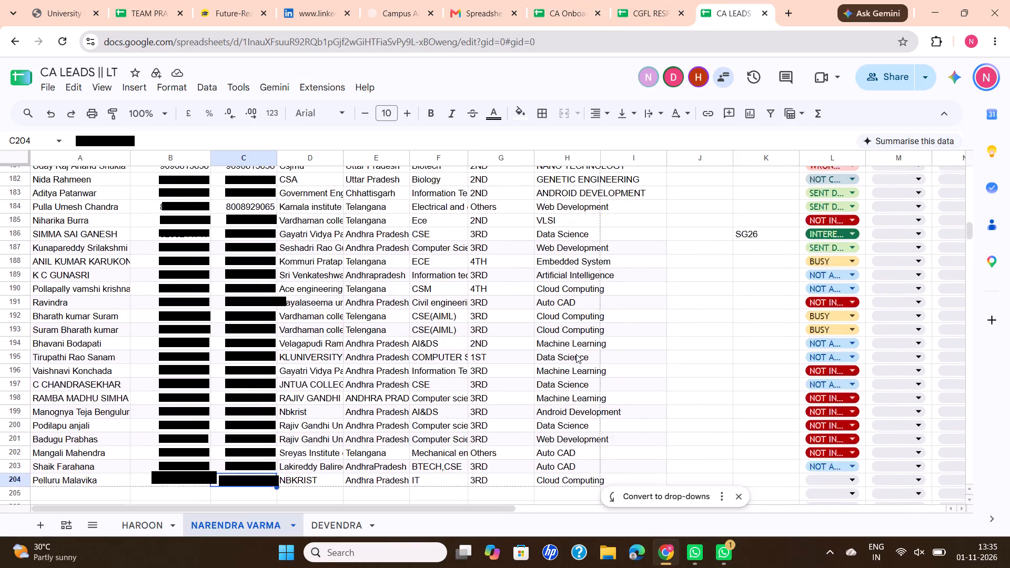
{"action": "scroll", "coordinate": [576, 354], "scroll_direction": "up", "scroll_amount": 1}
{"action": "scroll", "coordinate": [576, 354], "scroll_direction": "right", "scroll_amount": 4}
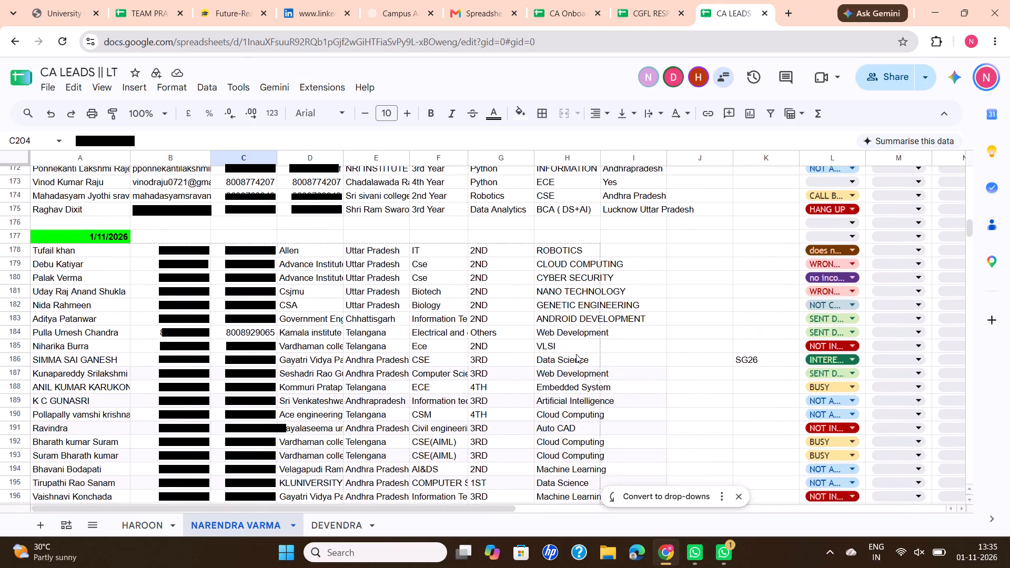
{"action": "scroll", "coordinate": [576, 354], "scroll_direction": "up", "scroll_amount": 1}
{"action": "scroll", "coordinate": [576, 354], "scroll_direction": "down", "scroll_amount": 1}
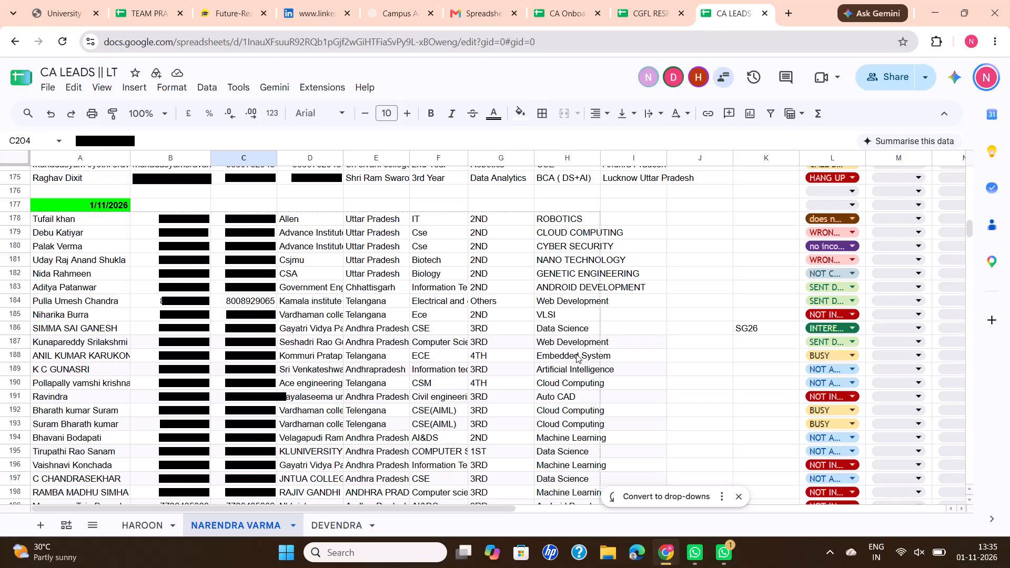
{"action": "scroll", "coordinate": [576, 354], "scroll_direction": "down", "scroll_amount": 2}
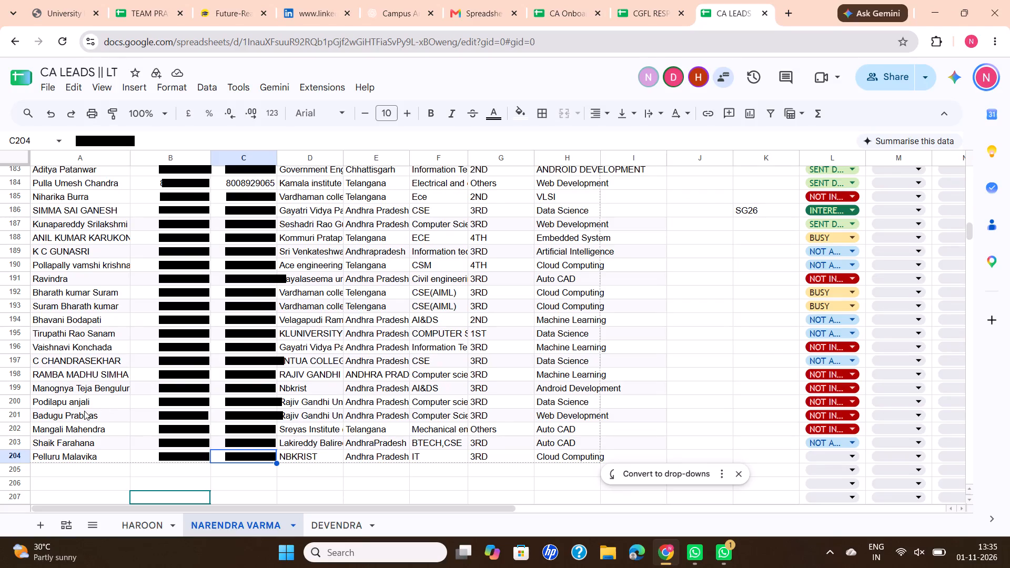
{"action": "left_click", "coordinate": [89, 321]}
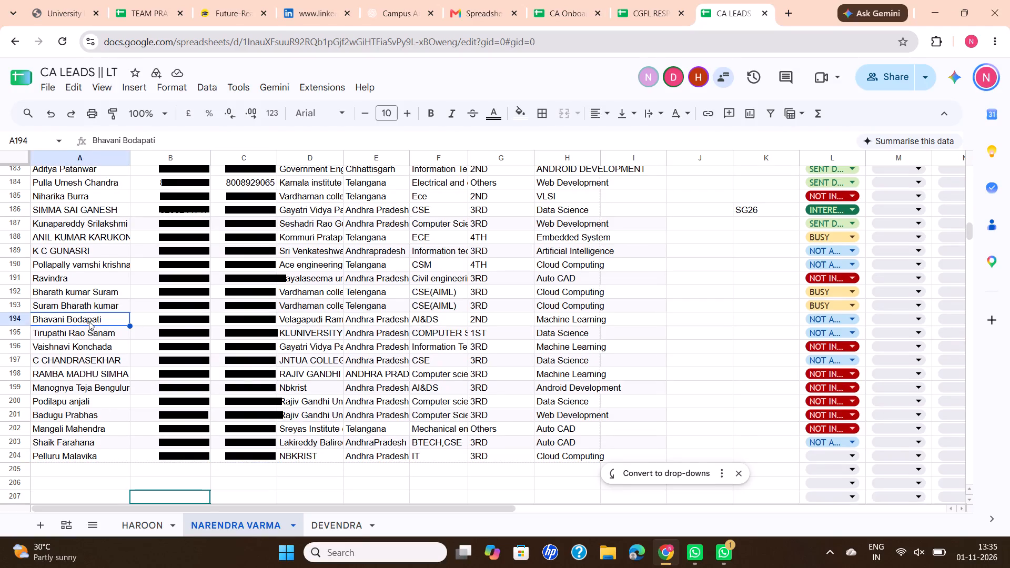
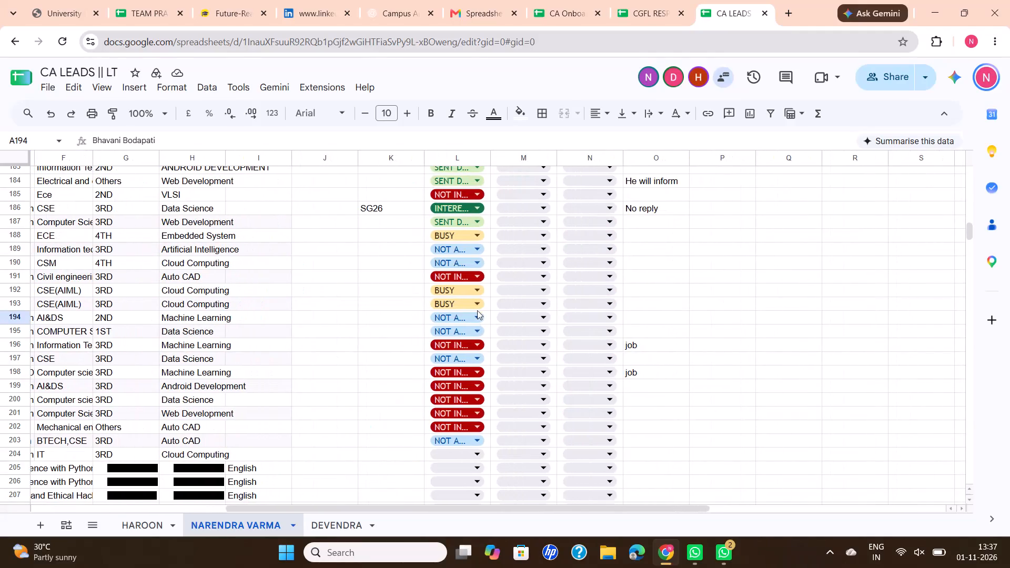
Set the second call status, in column M, of the row 194 lead to NOT INTERESTED.
{"action": "left_click", "coordinate": [536, 318]}
{"action": "left_click", "coordinate": [522, 372]}
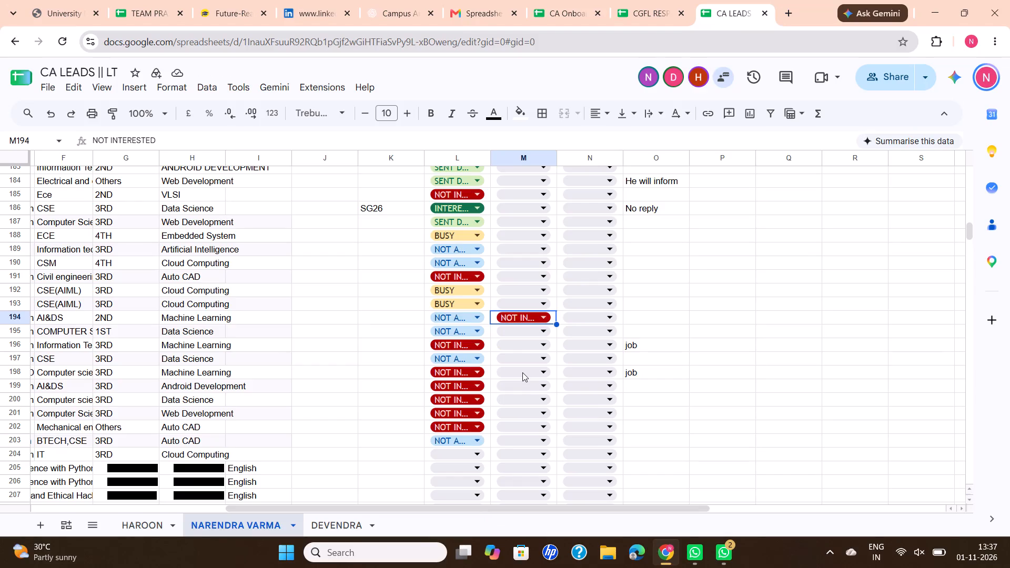
Set the first call status, in column L, of the NBKRIST lead in row 204 to NOT CONNECTED.
{"action": "scroll", "coordinate": [344, 413], "scroll_direction": "right", "scroll_amount": 6}
{"action": "scroll", "coordinate": [344, 413], "scroll_direction": "down", "scroll_amount": 4}
{"action": "scroll", "coordinate": [344, 413], "scroll_direction": "right", "scroll_amount": 3}
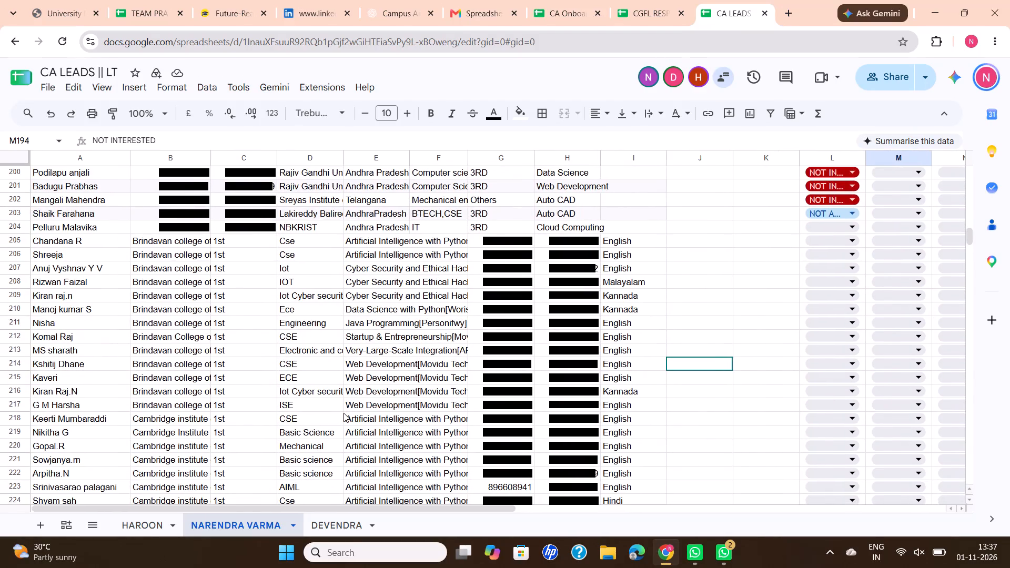
{"action": "scroll", "coordinate": [344, 413], "scroll_direction": "right", "scroll_amount": 1}
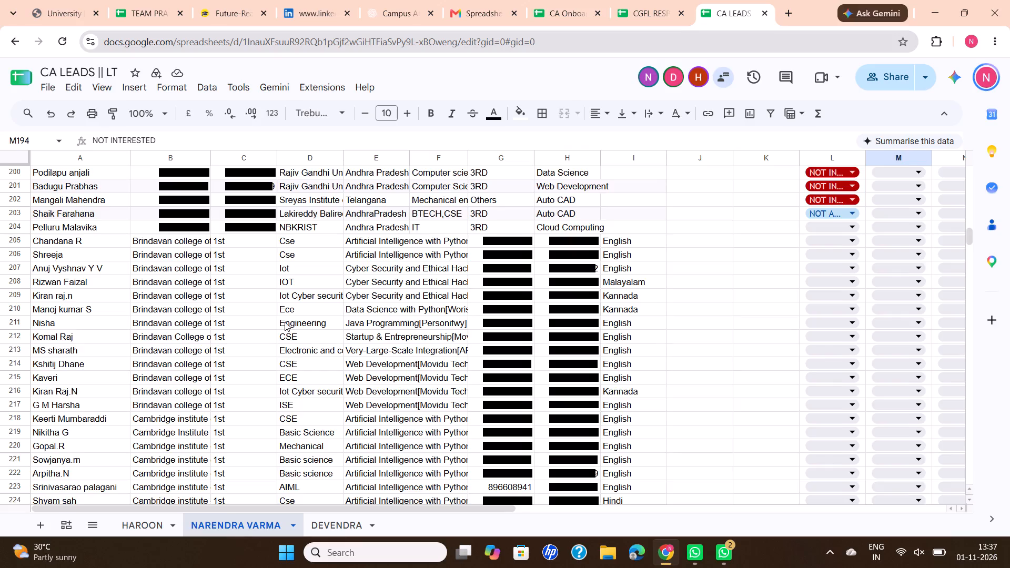
{"action": "scroll", "coordinate": [285, 322], "scroll_direction": "up", "scroll_amount": 1}
{"action": "scroll", "coordinate": [274, 272], "scroll_direction": "up", "scroll_amount": 1}
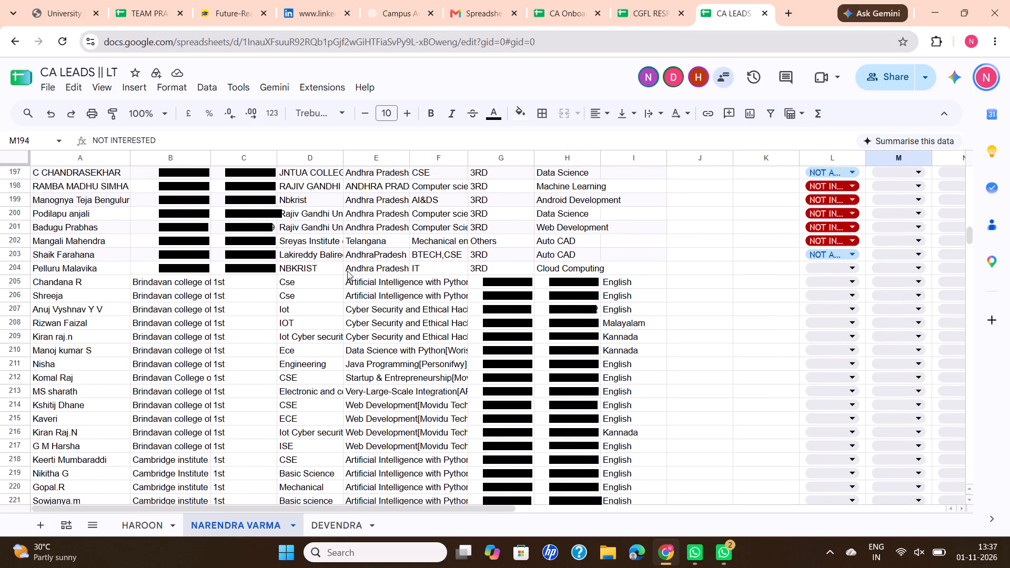
{"action": "left_click", "coordinate": [324, 270]}
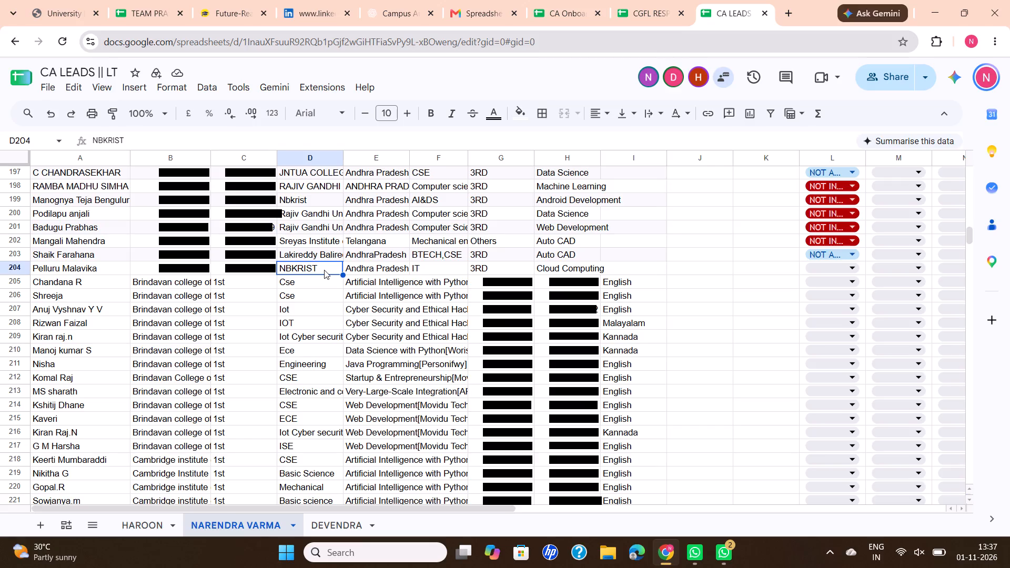
{"action": "scroll", "coordinate": [421, 259], "scroll_direction": "left", "scroll_amount": 3}
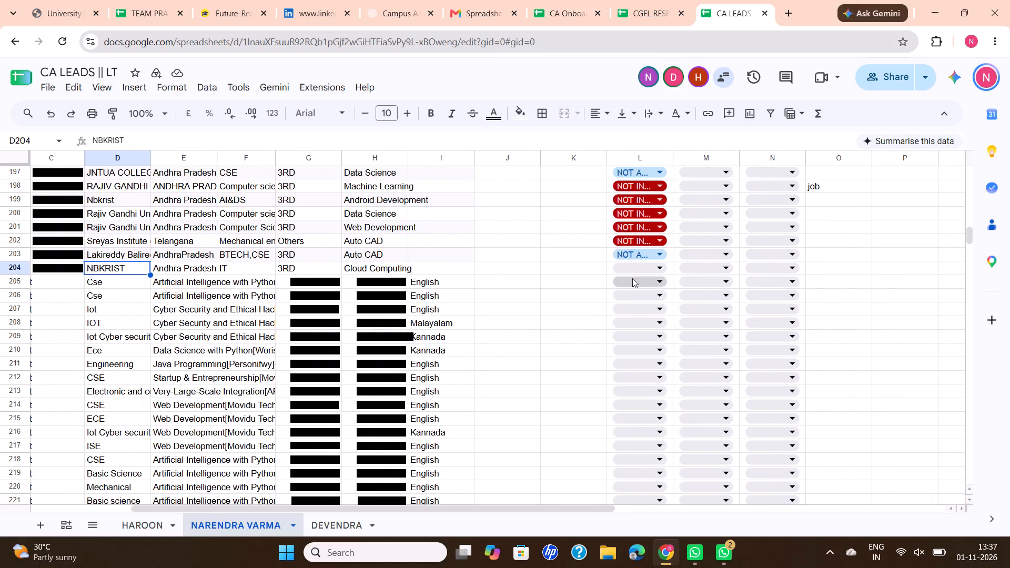
{"action": "left_click_drag", "start_coordinate": [643, 271], "coordinate": [643, 346]}
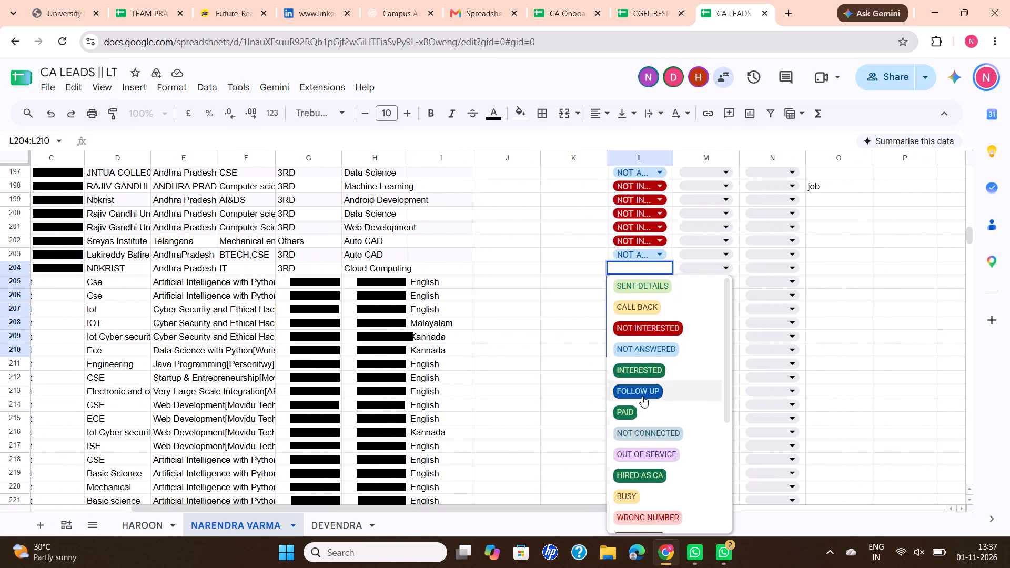
{"action": "left_click", "coordinate": [632, 424]}
{"action": "left_click", "coordinate": [519, 281]}
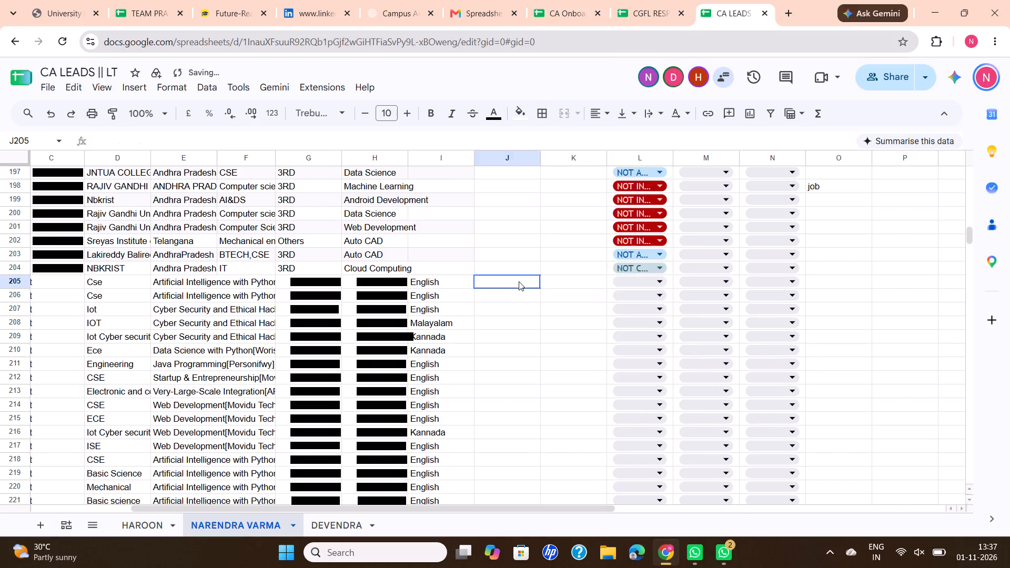
Check the full college name in row 205 and search the web for "brindavan coll" in a new browser tab.
{"action": "scroll", "coordinate": [519, 281], "scroll_direction": "right", "scroll_amount": 4}
{"action": "double_click", "coordinate": [165, 286]}
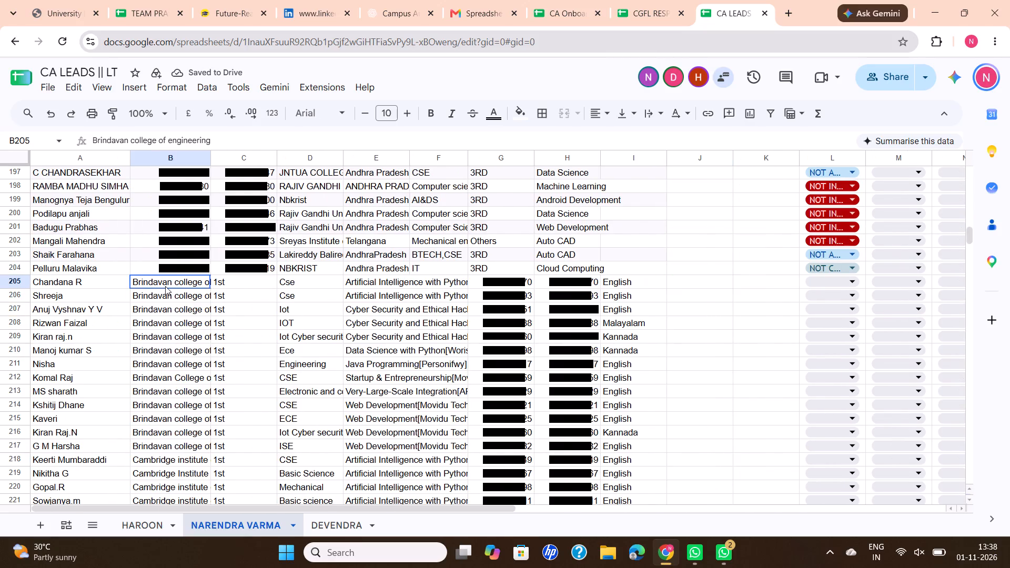
{"action": "left_click", "coordinate": [165, 286]}
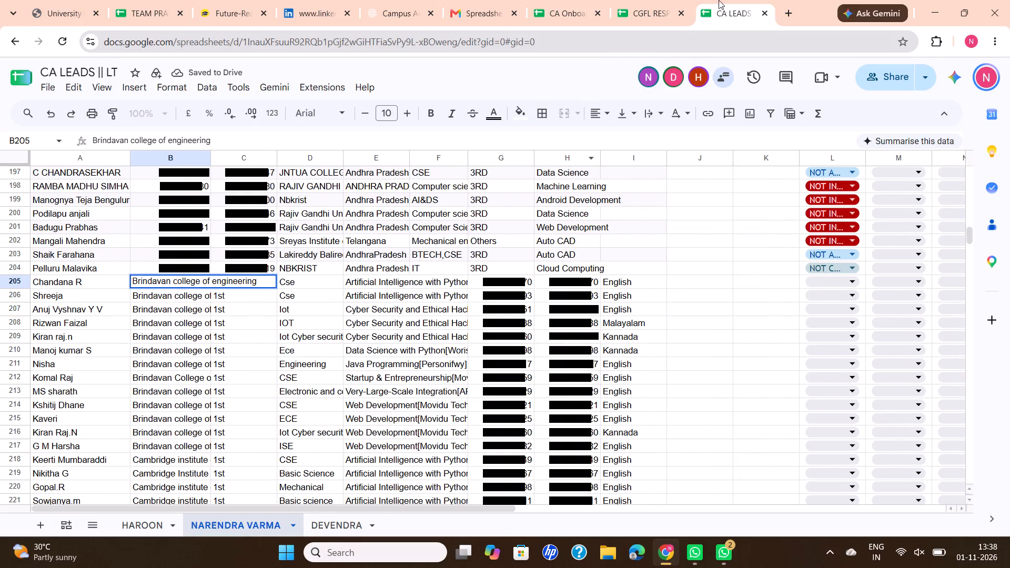
{"action": "left_click", "coordinate": [794, 9]}
{"action": "type", "text": "brindava"}
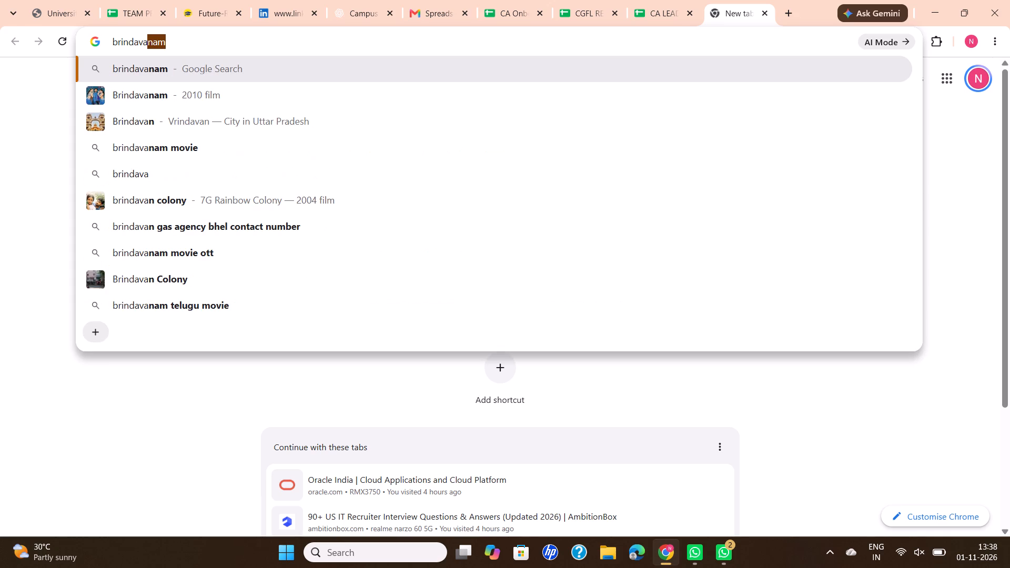
{"action": "type", "text": "n c"}
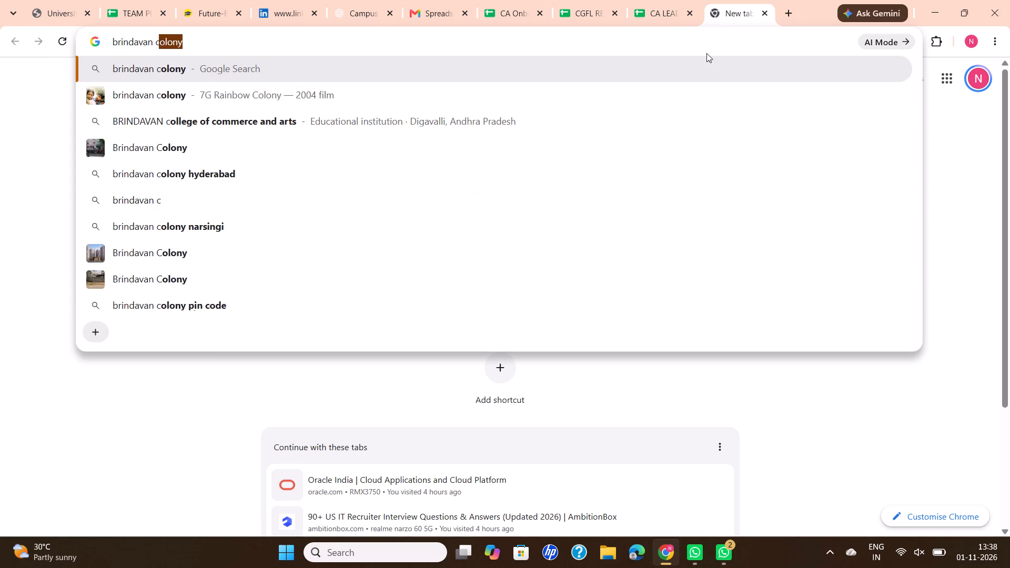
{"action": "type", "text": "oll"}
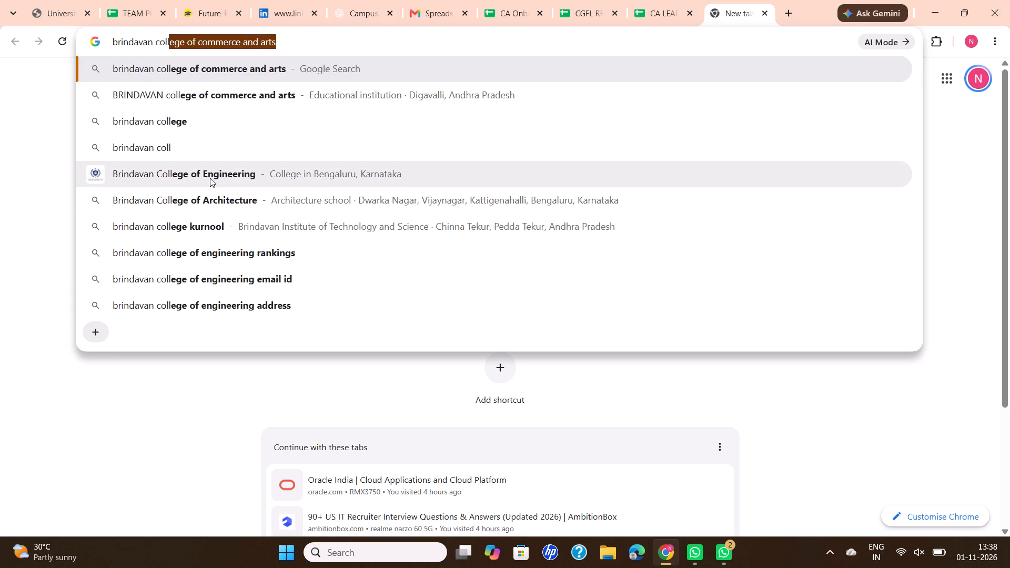
Close the new browser tab holding the college search and return to the CA LEADS sheet.
{"action": "left_click", "coordinate": [765, 13]}
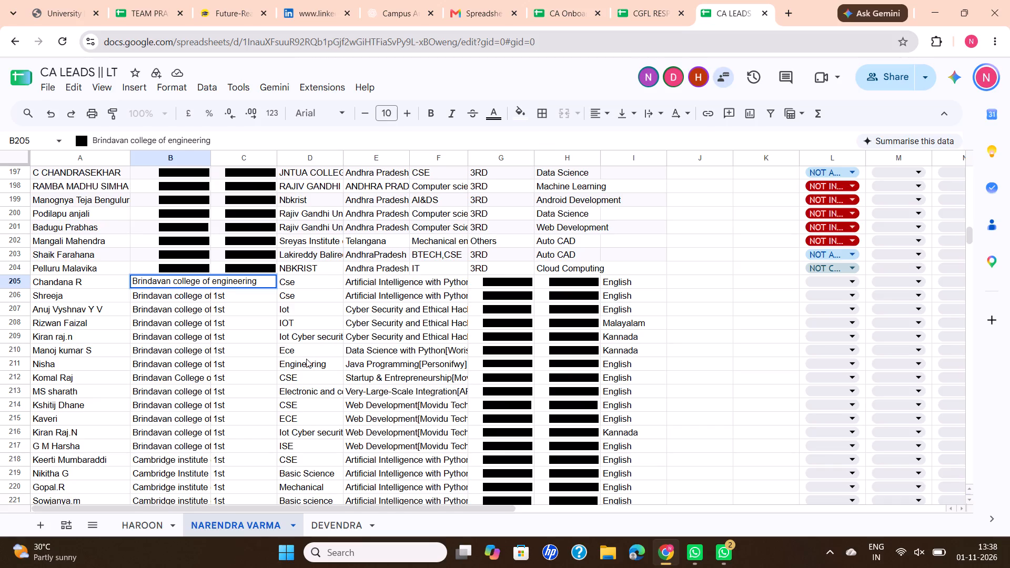
Leave the college name cell in row 205 and review the leads and call statuses above and below the 1/11/2026 date row.
{"action": "scroll", "coordinate": [306, 359], "scroll_direction": "up", "scroll_amount": 4}
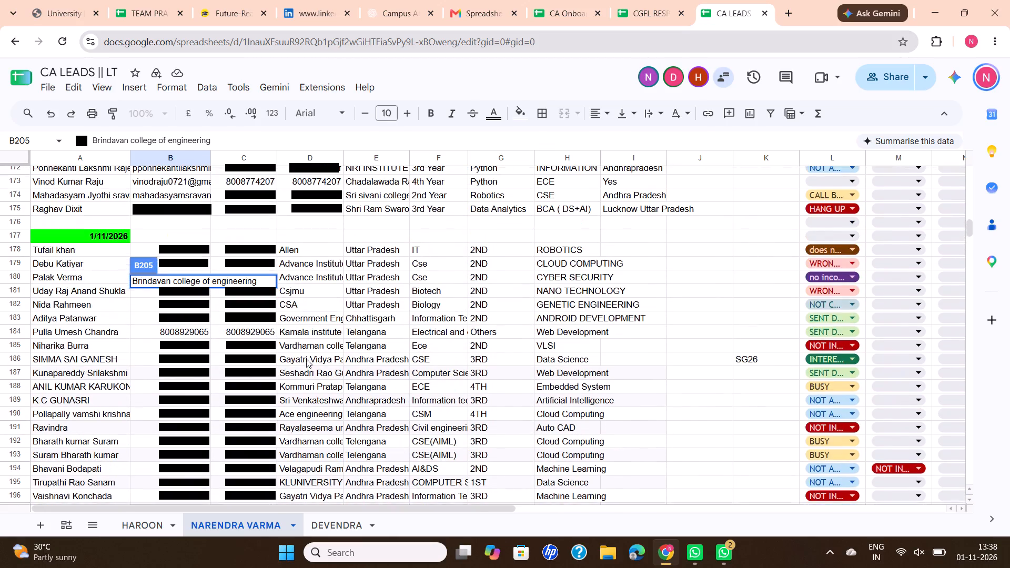
{"action": "scroll", "coordinate": [306, 359], "scroll_direction": "up", "scroll_amount": 1}
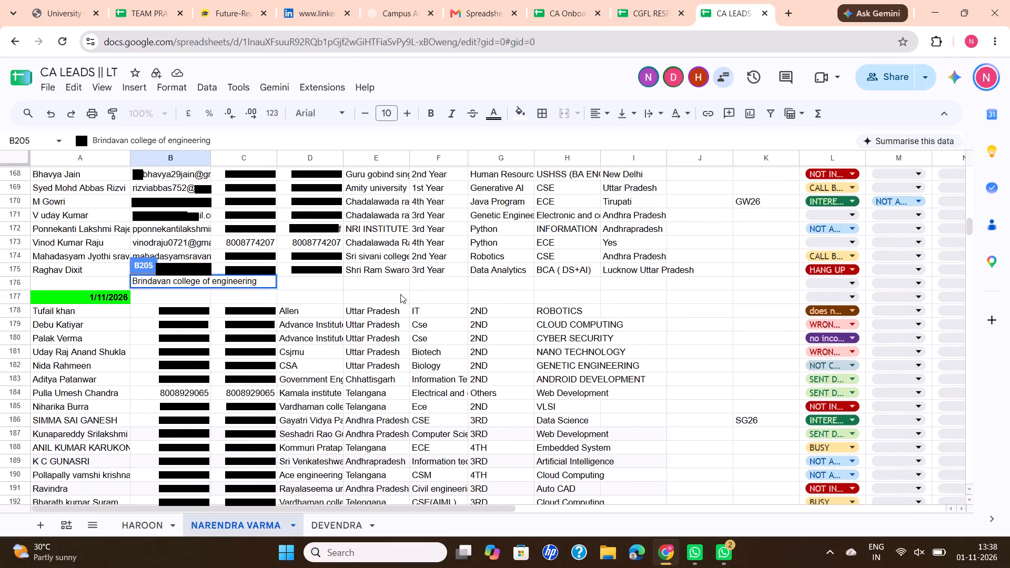
{"action": "left_click", "coordinate": [400, 294]}
{"action": "scroll", "coordinate": [400, 294], "scroll_direction": "down", "scroll_amount": 1}
{"action": "scroll", "coordinate": [400, 294], "scroll_direction": "up", "scroll_amount": 1}
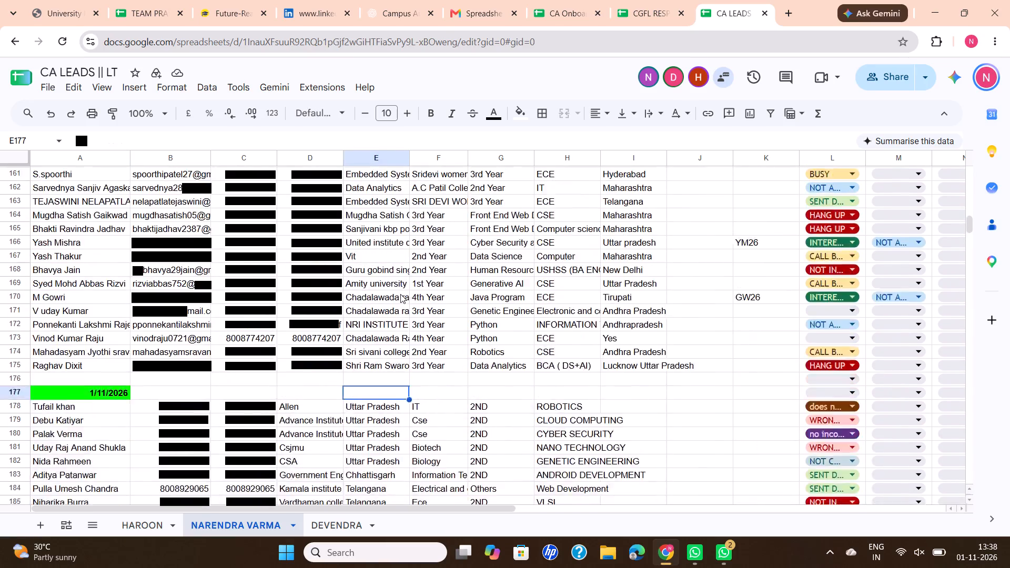
{"action": "scroll", "coordinate": [400, 294], "scroll_direction": "up", "scroll_amount": 2}
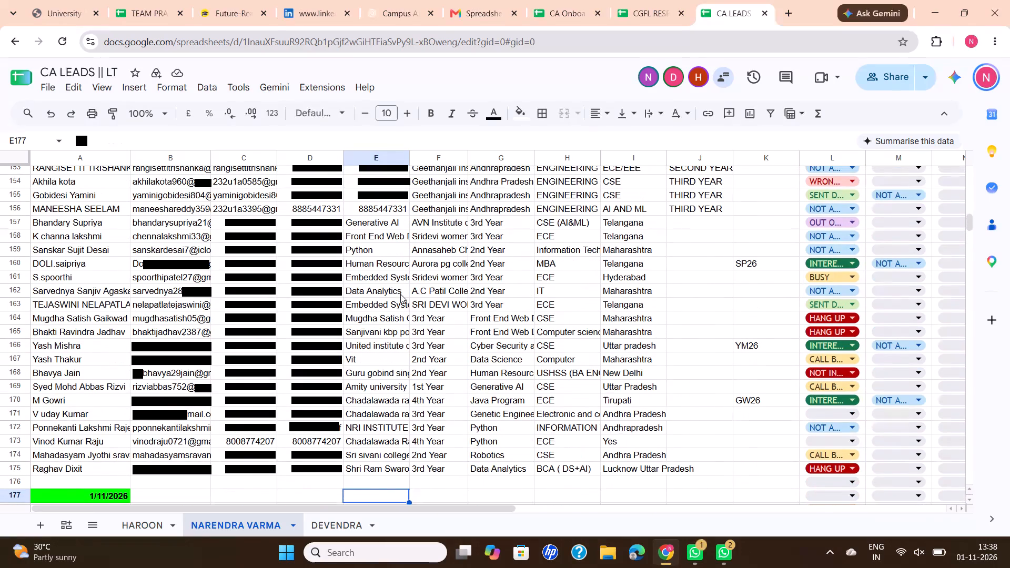
{"action": "scroll", "coordinate": [400, 294], "scroll_direction": "down", "scroll_amount": 6}
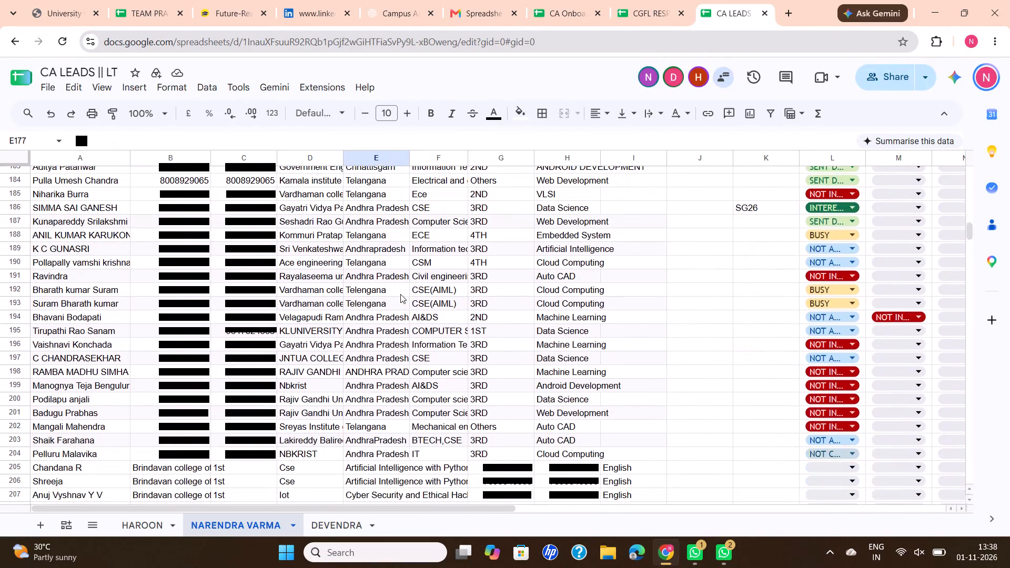
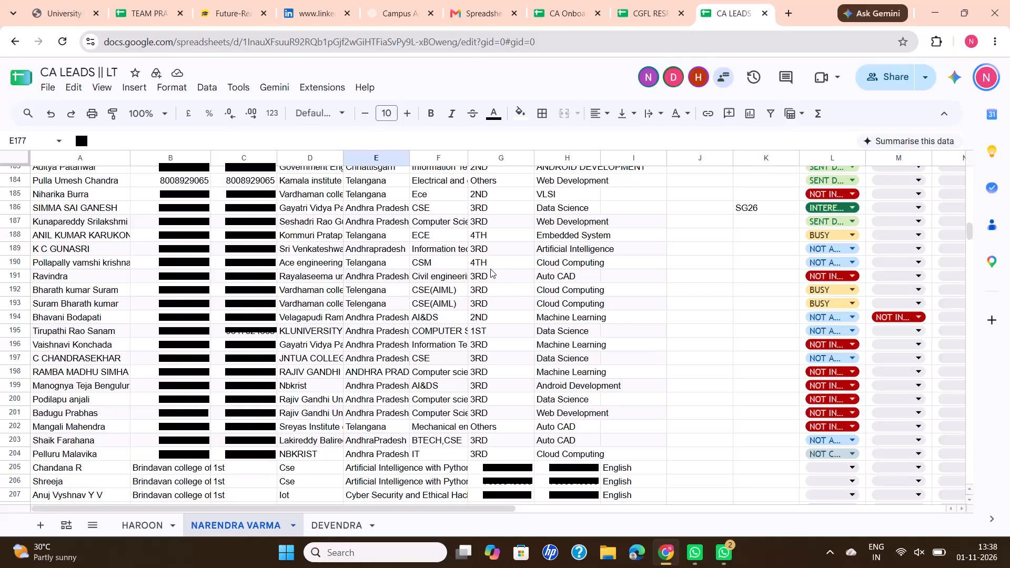
Check the row 186 lead's year of study and column K entry, and review the applicant details in the CA Onboarding Application responses.
{"action": "scroll", "coordinate": [490, 269], "scroll_direction": "down", "scroll_amount": 1}
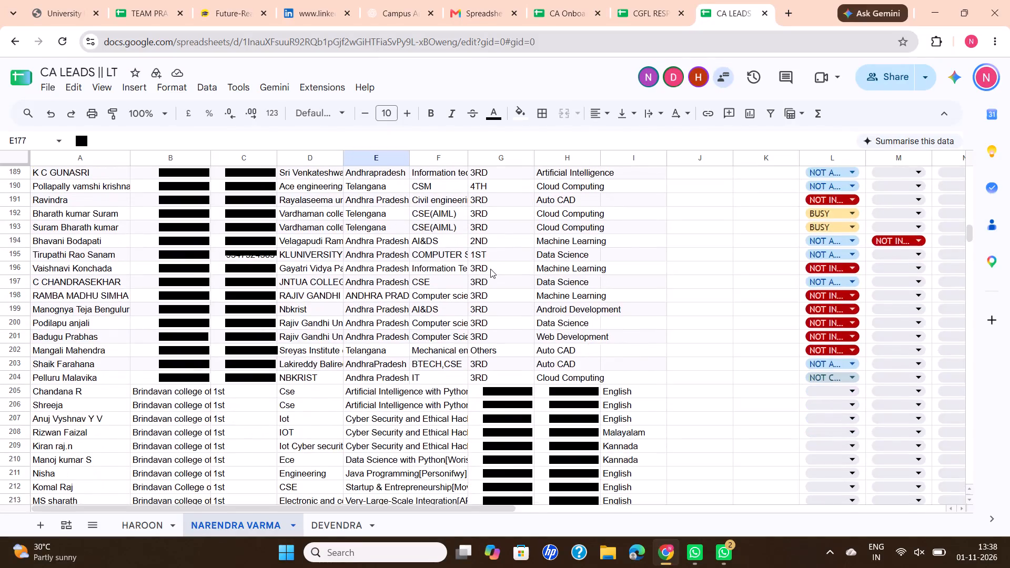
{"action": "scroll", "coordinate": [490, 269], "scroll_direction": "up", "scroll_amount": 1}
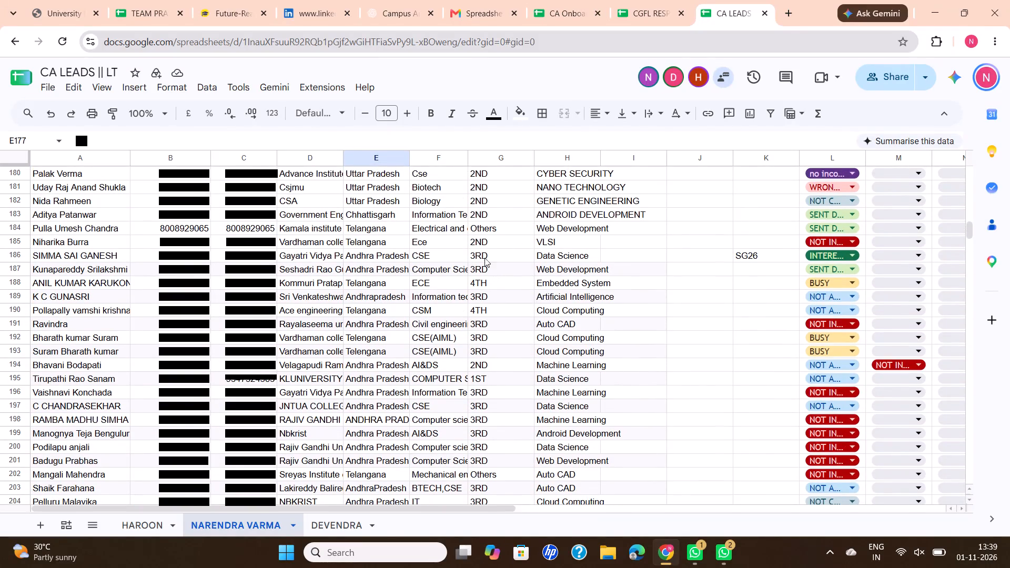
{"action": "left_click", "coordinate": [476, 258]}
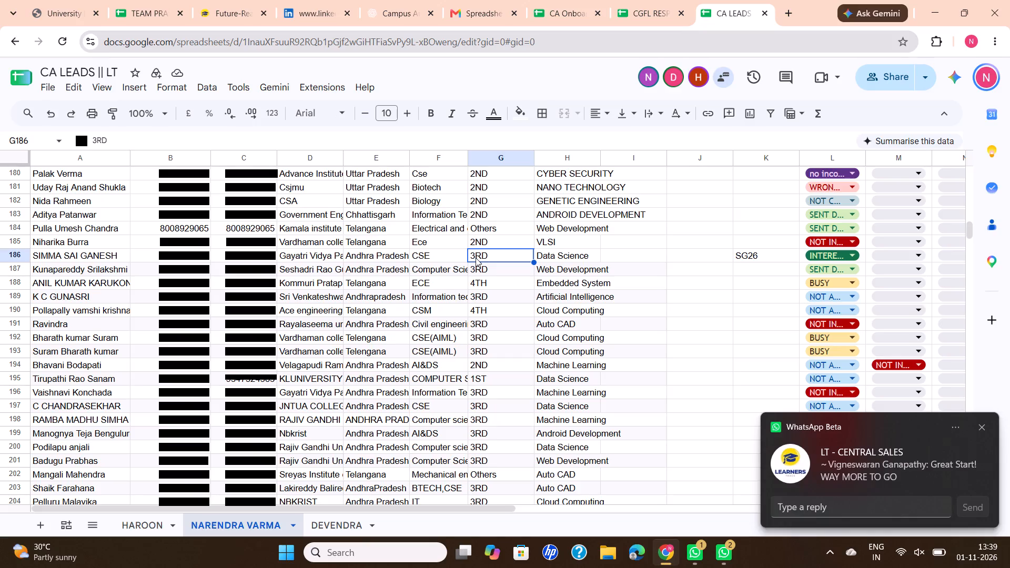
{"action": "left_click", "coordinate": [757, 251]}
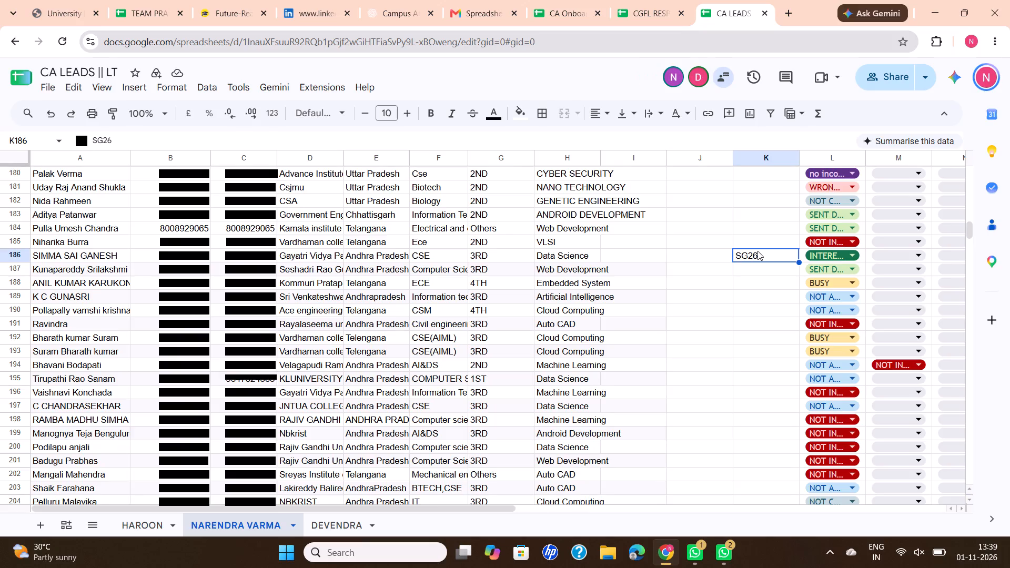
{"action": "left_click", "coordinate": [558, 25]}
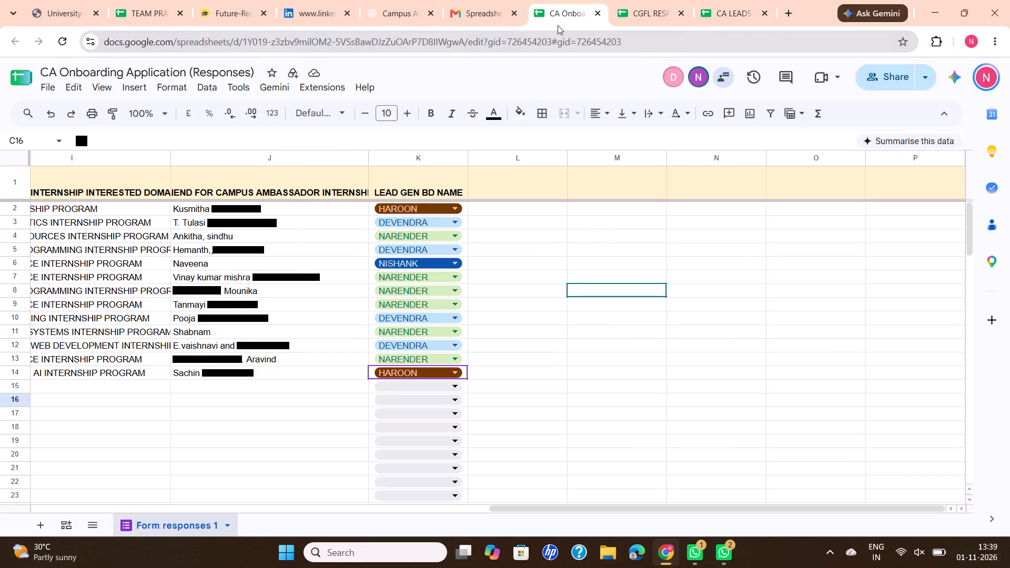
{"action": "scroll", "coordinate": [611, 274], "scroll_direction": "right", "scroll_amount": 7}
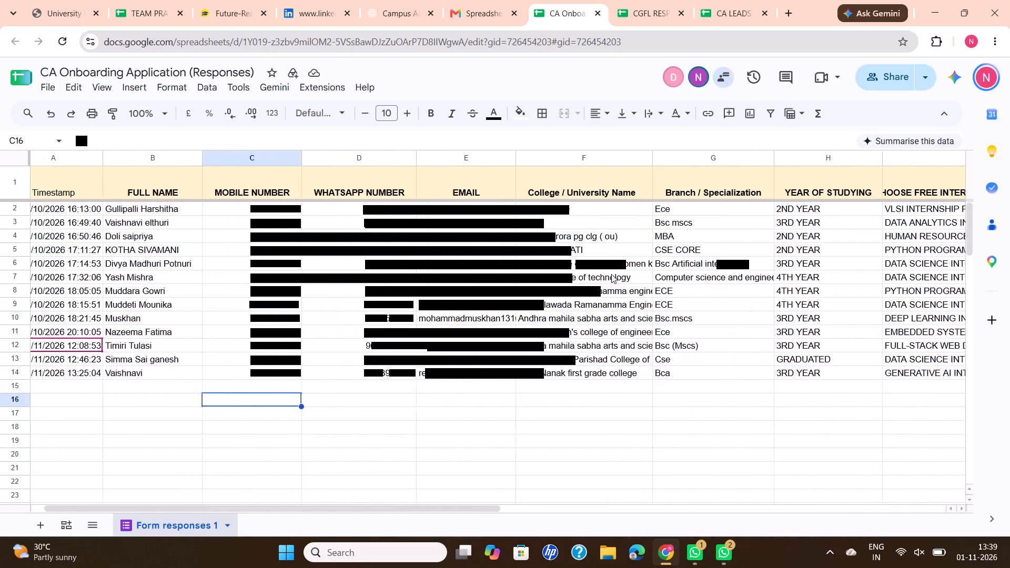
{"action": "scroll", "coordinate": [611, 274], "scroll_direction": "right", "scroll_amount": 6}
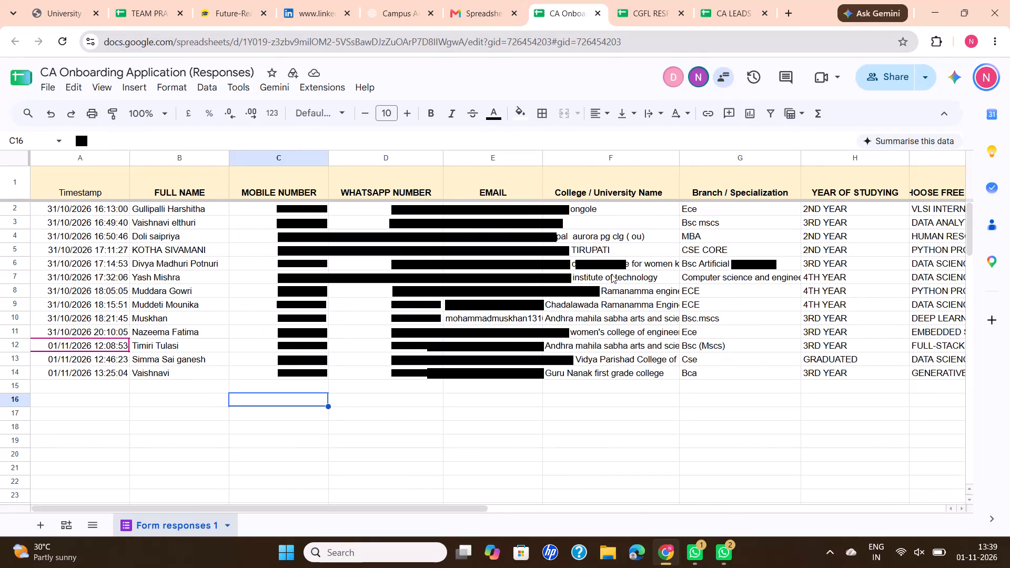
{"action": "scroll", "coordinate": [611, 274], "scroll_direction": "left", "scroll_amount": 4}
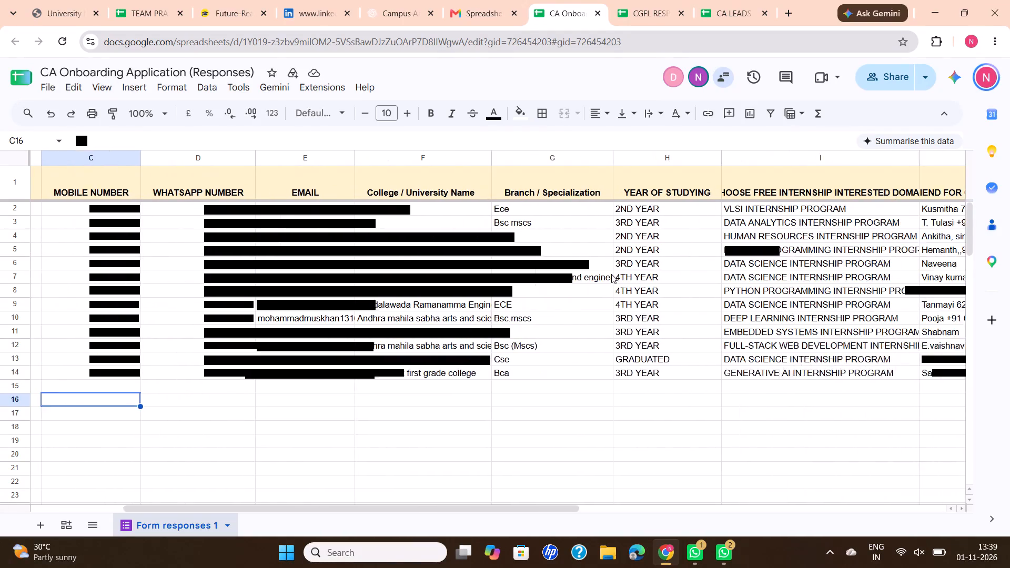
Check the campus ambassador referral entries and LEAD GEN BD NAME assignments in the latest CA Onboarding Application responses, rows 13 and 14.
{"action": "scroll", "coordinate": [611, 274], "scroll_direction": "left", "scroll_amount": 3}
{"action": "left_click", "coordinate": [650, 357]}
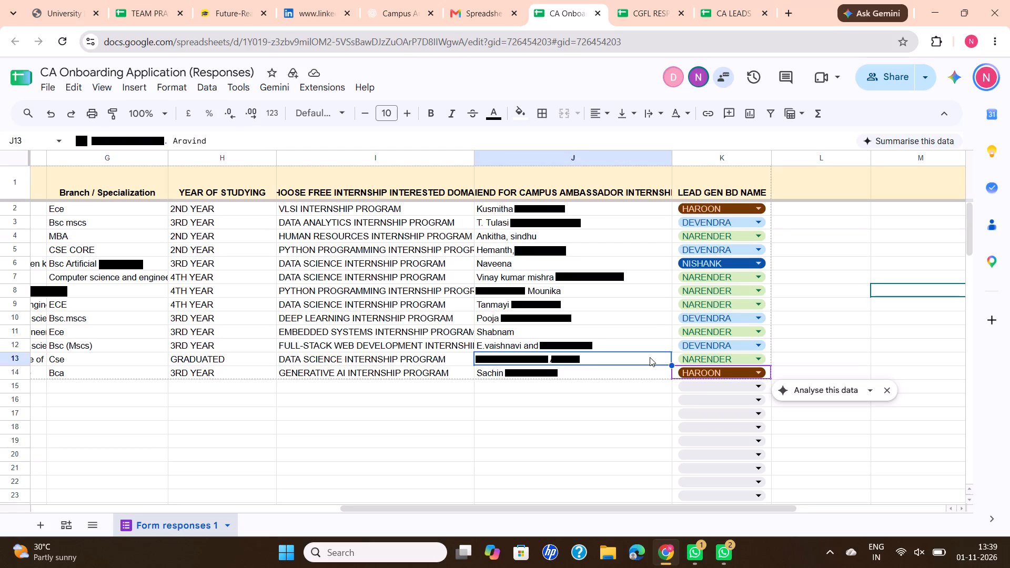
{"action": "left_click", "coordinate": [569, 384]}
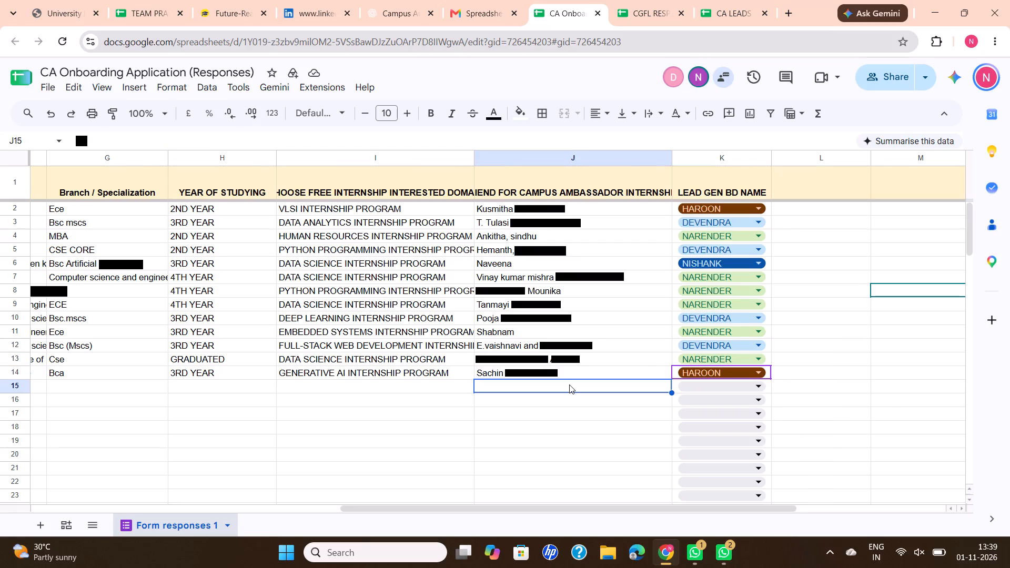
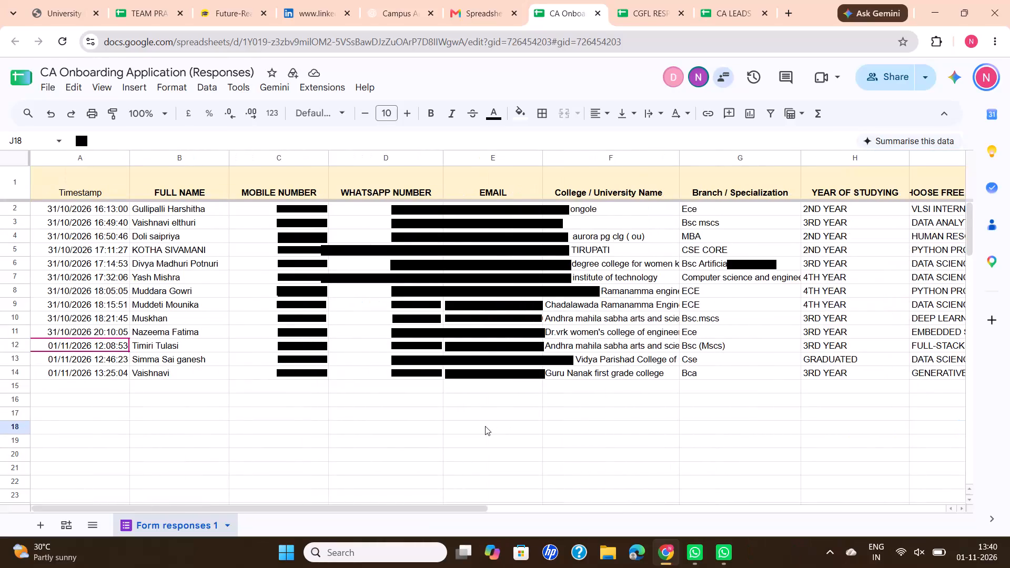
Review the newest CA Onboarding Application responses, from the applicant details across to the LEAD GEN BD NAME assignments.
{"action": "scroll", "coordinate": [485, 426], "scroll_direction": "left", "scroll_amount": 1}
{"action": "left_click", "coordinate": [381, 364]}
{"action": "scroll", "coordinate": [381, 364], "scroll_direction": "right", "scroll_amount": 5}
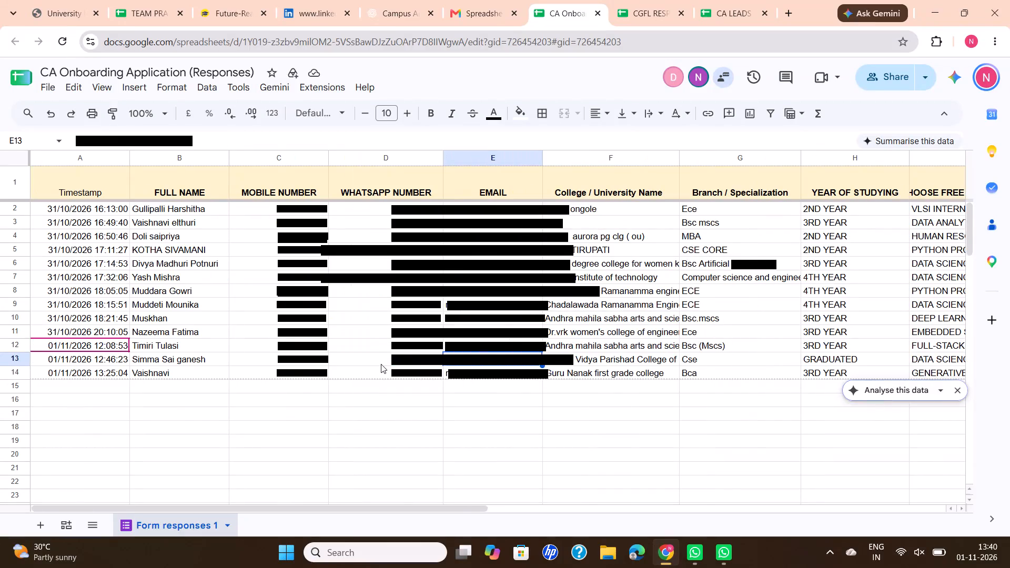
{"action": "scroll", "coordinate": [381, 364], "scroll_direction": "left", "scroll_amount": 1}
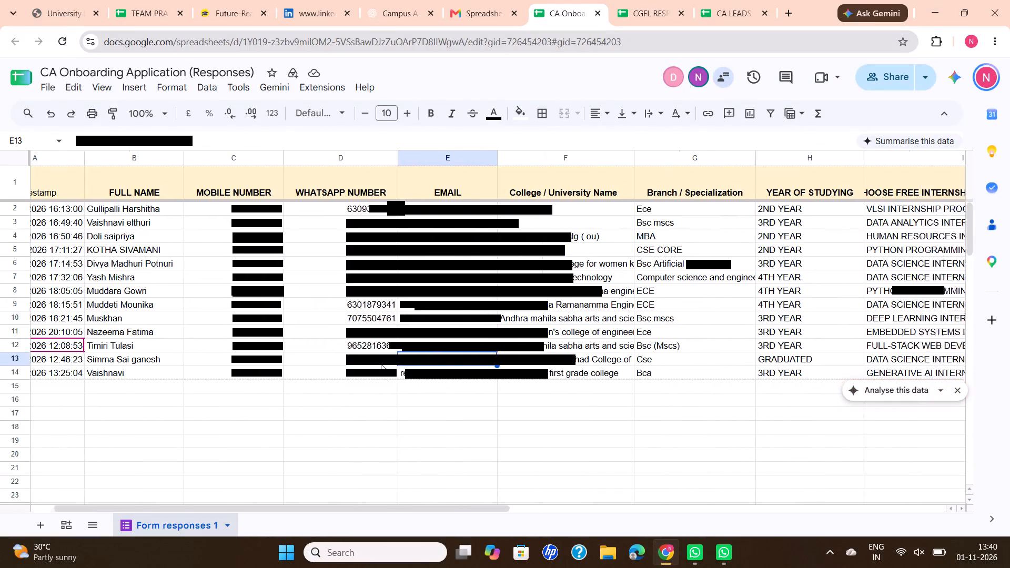
{"action": "scroll", "coordinate": [381, 364], "scroll_direction": "left", "scroll_amount": 7}
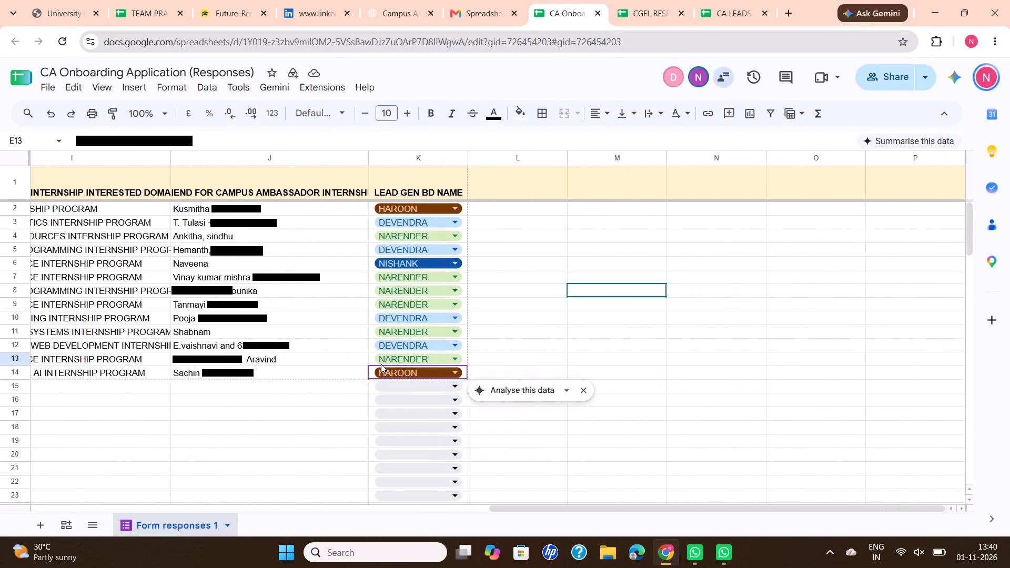
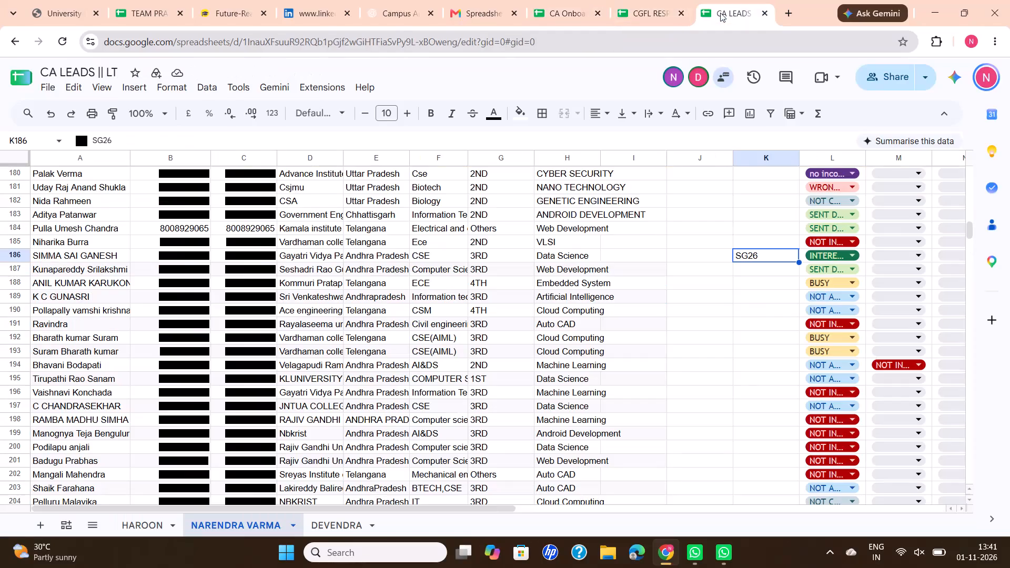
Check the college name in column B and the contact number in column G for the row 205 lead.
{"action": "scroll", "coordinate": [409, 342], "scroll_direction": "down", "scroll_amount": 3}
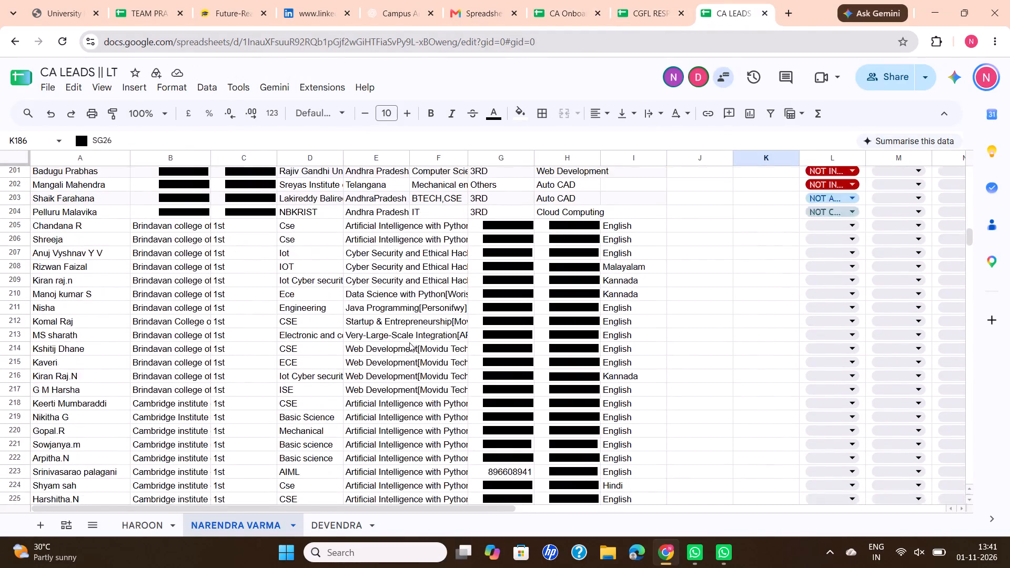
{"action": "scroll", "coordinate": [409, 342], "scroll_direction": "down", "scroll_amount": 1}
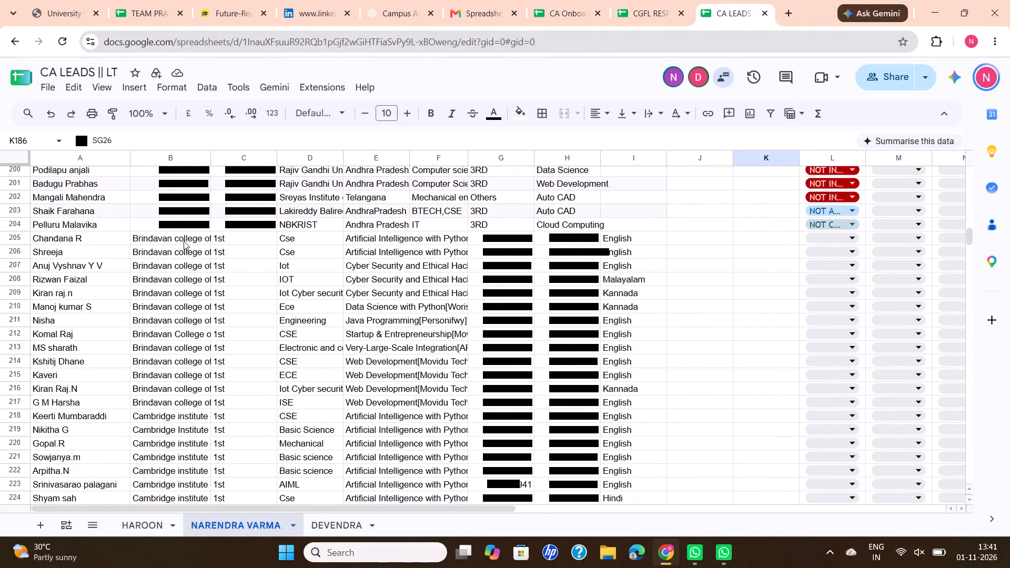
{"action": "left_click", "coordinate": [184, 241]}
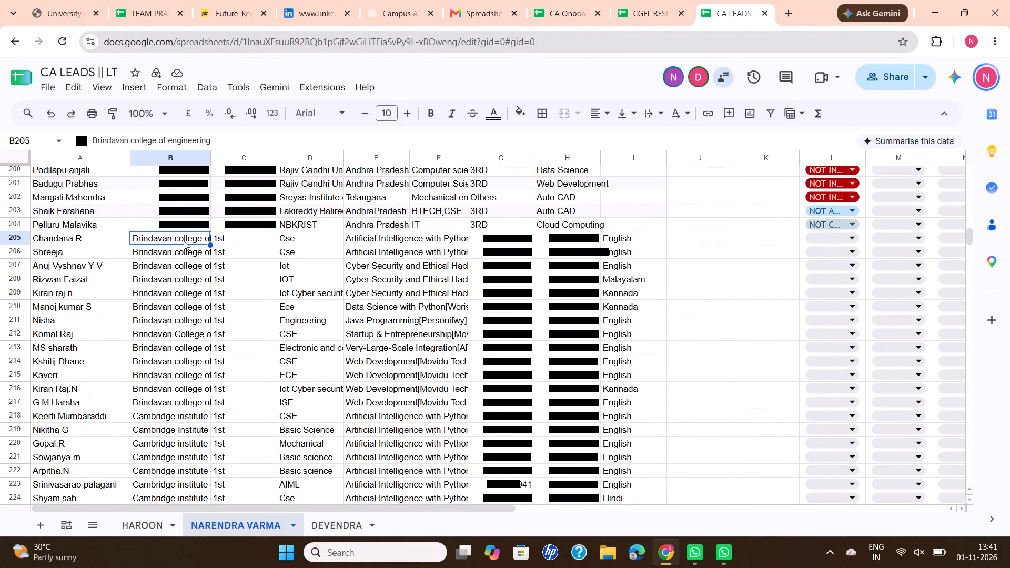
{"action": "scroll", "coordinate": [184, 241], "scroll_direction": "right", "scroll_amount": 1}
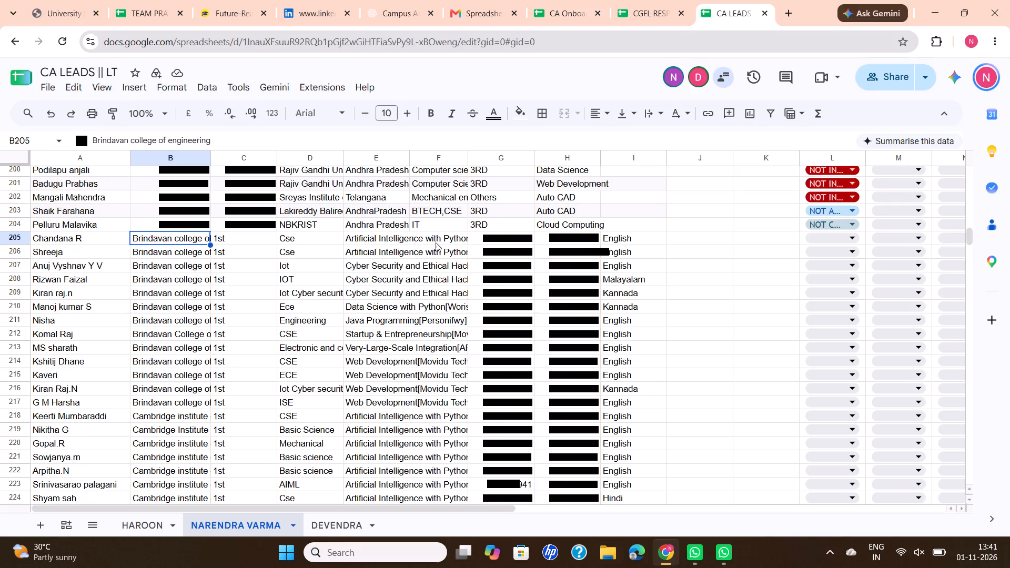
{"action": "left_click", "coordinate": [497, 238]}
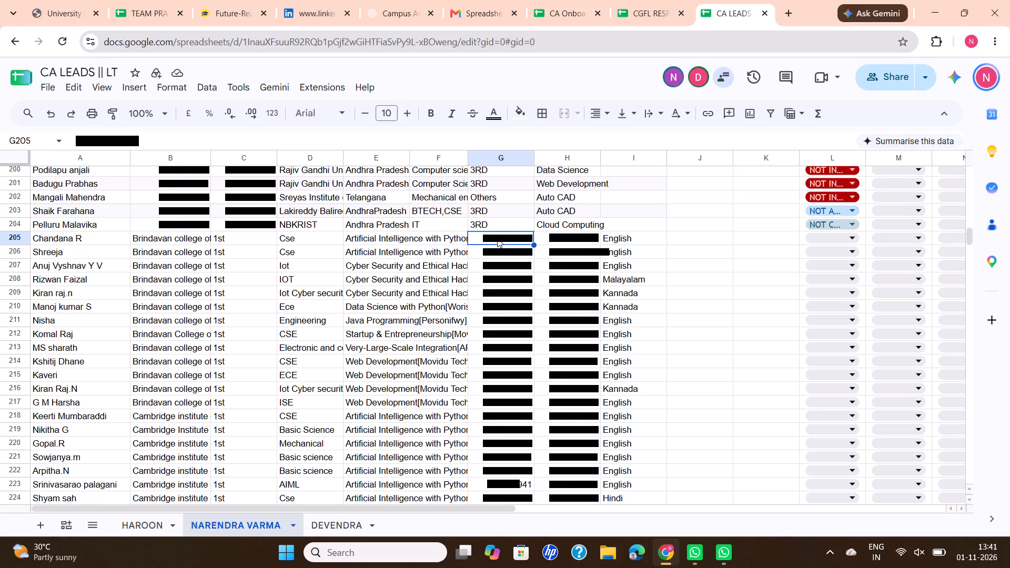
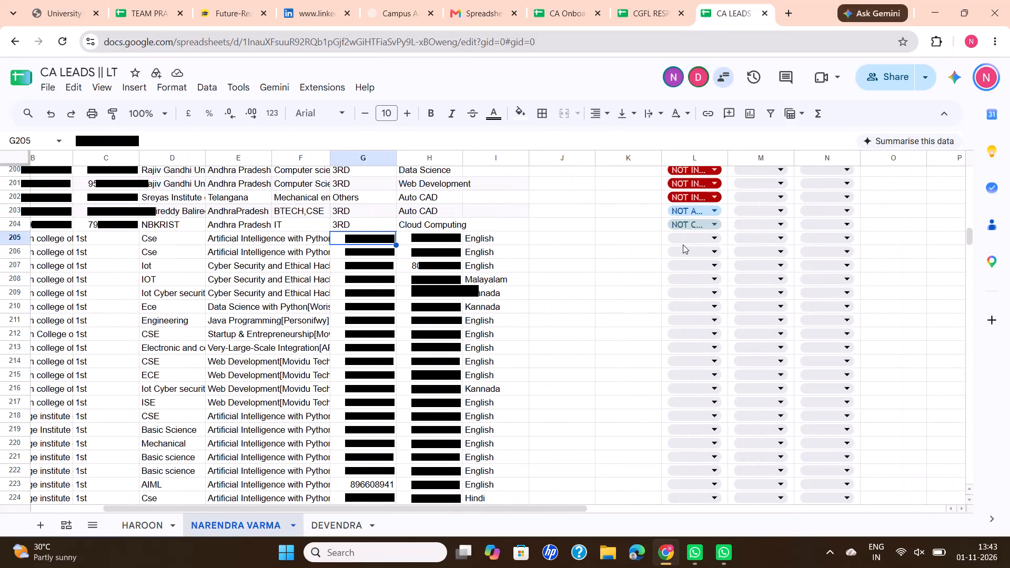
Set the first call status of the lead in row 205 to CALL BACK.
{"action": "left_click", "coordinate": [685, 238]}
{"action": "left_click", "coordinate": [695, 271]}
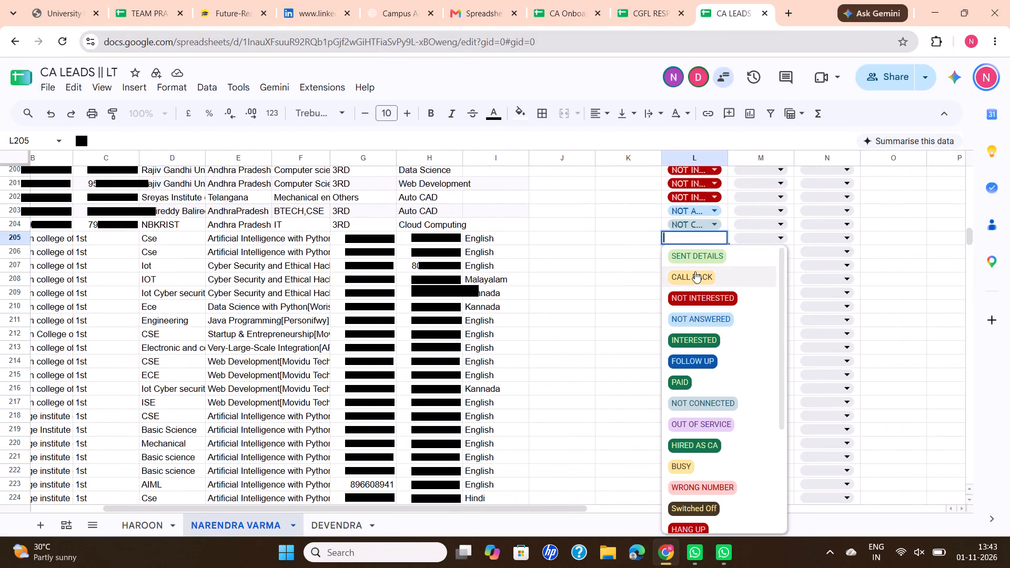
{"action": "left_click", "coordinate": [647, 254]}
Select the phone number of the next pending lead, in row 206, for calling.
{"action": "scroll", "coordinate": [647, 254], "scroll_direction": "right", "scroll_amount": 3}
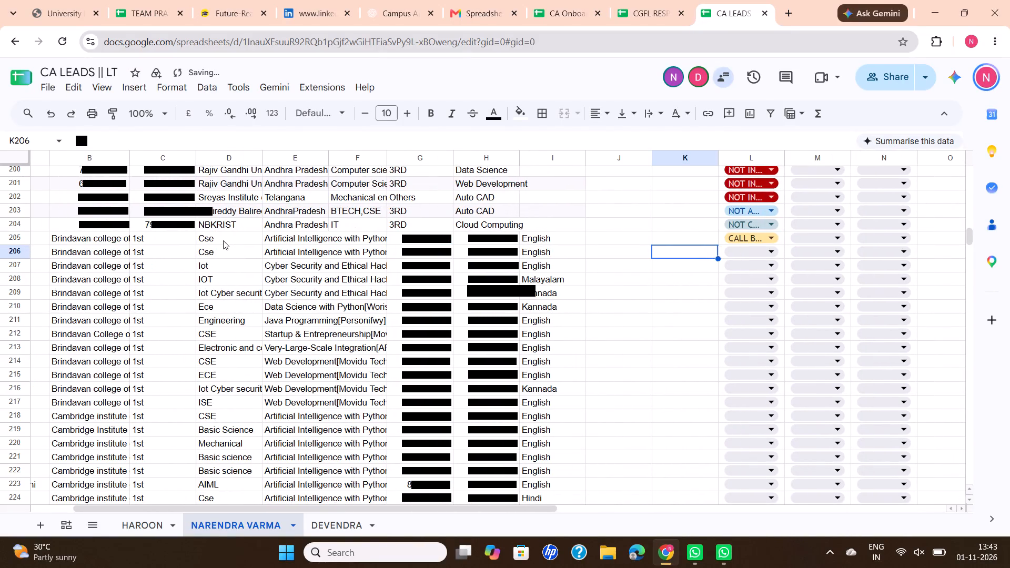
{"action": "left_click", "coordinate": [492, 256]}
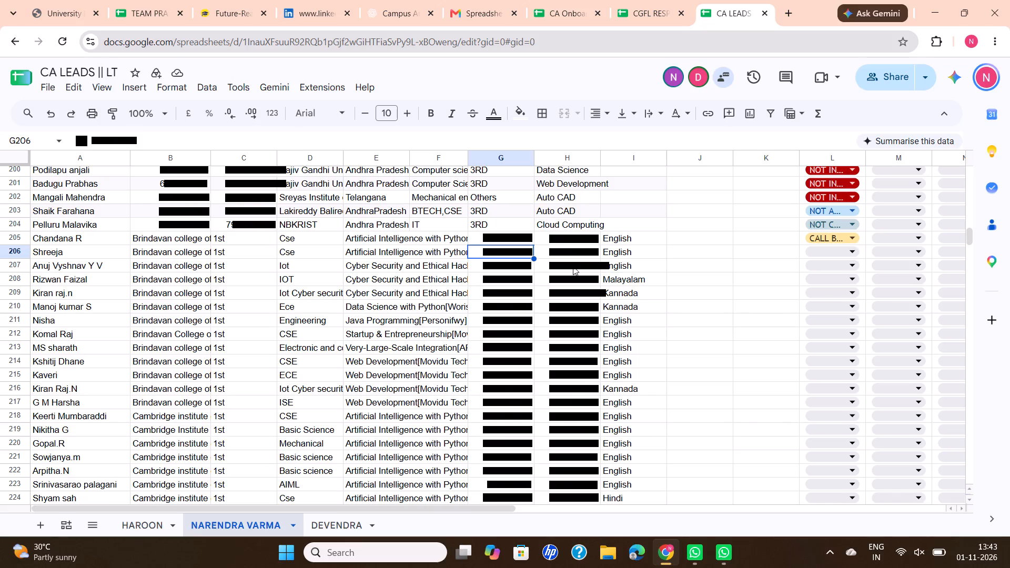
Enter a contact phone number in the empty column J cell of row 205, beside the lead's language.
{"action": "triple_click", "coordinate": [678, 240]}
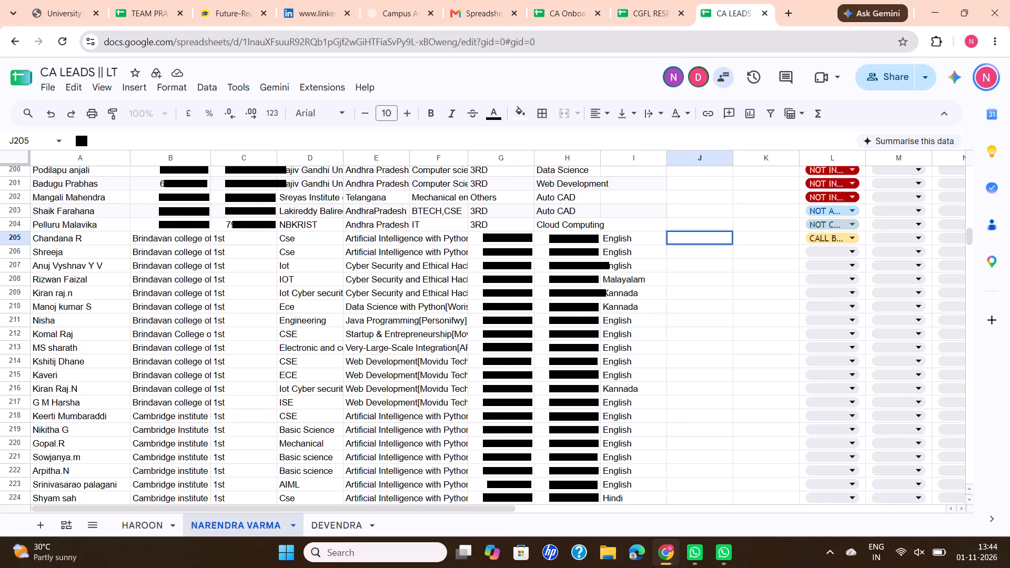
{"action": "left_click", "coordinate": [678, 240]}
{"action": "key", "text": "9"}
{"action": "key", "text": "BackSpace"}
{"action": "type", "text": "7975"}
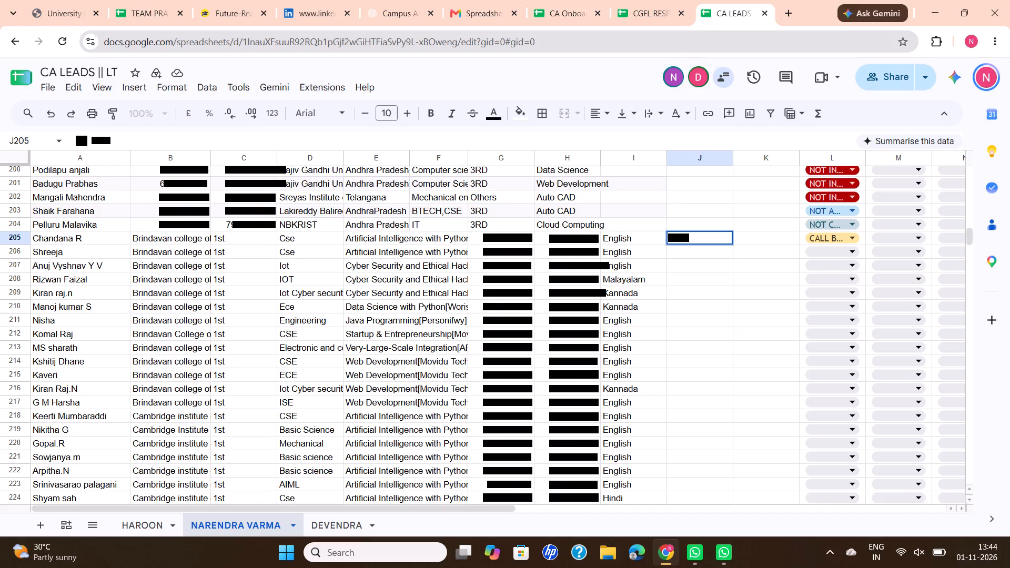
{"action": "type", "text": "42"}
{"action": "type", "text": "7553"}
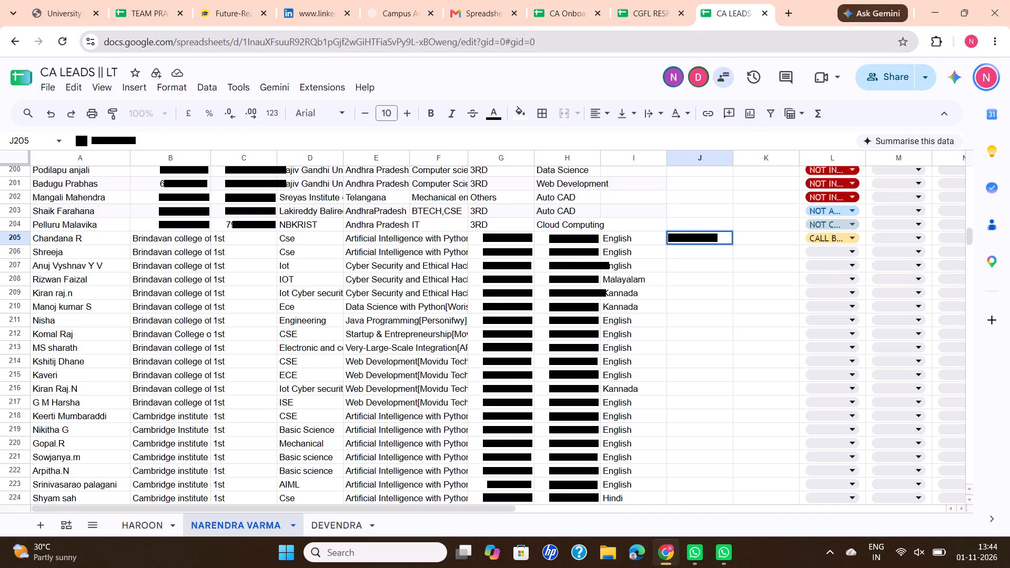
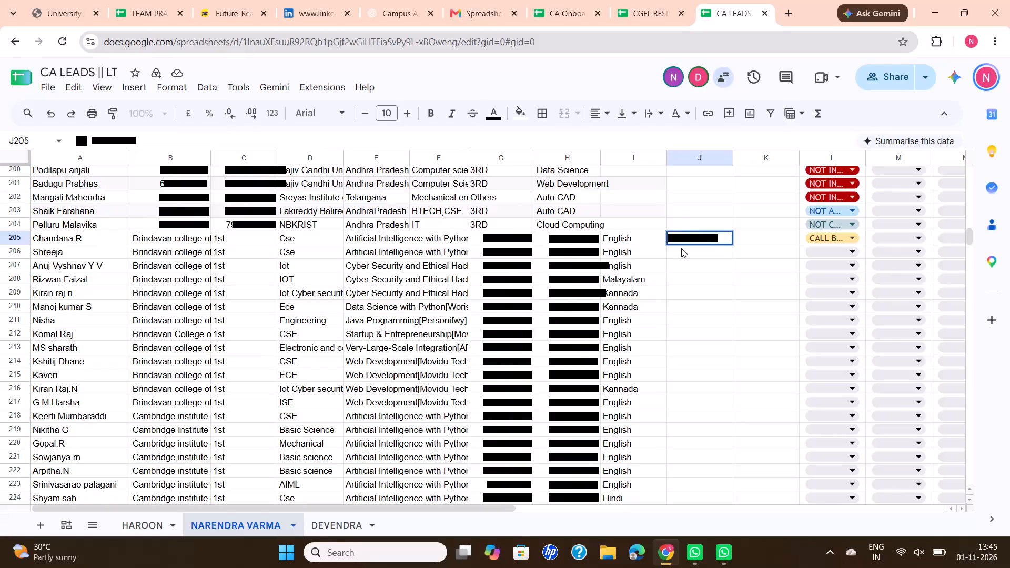
Finish the contact number entry in row 205 and select the phone number of the pending lead in row 206.
{"action": "left_click", "coordinate": [681, 248]}
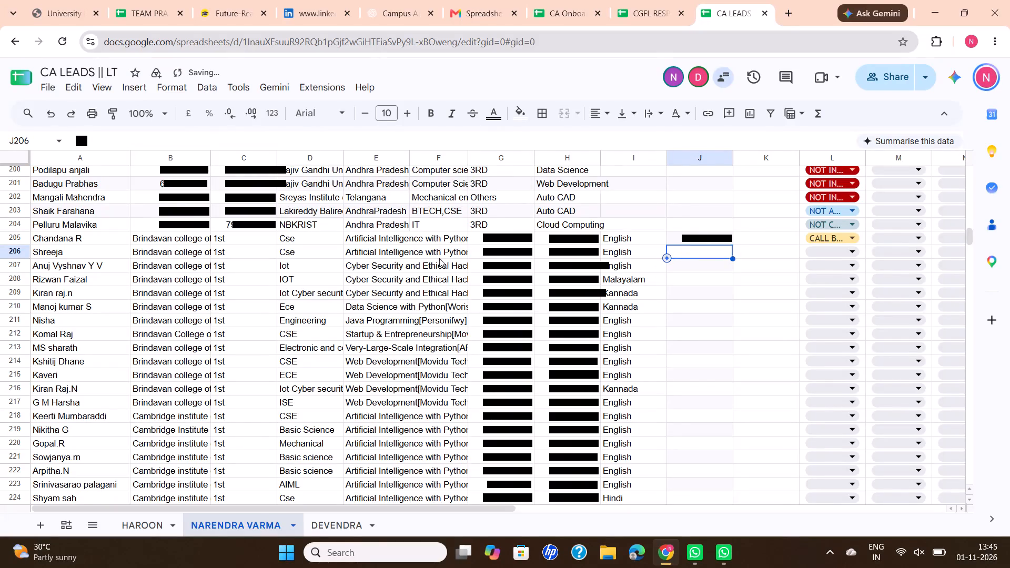
{"action": "left_click", "coordinate": [499, 256]}
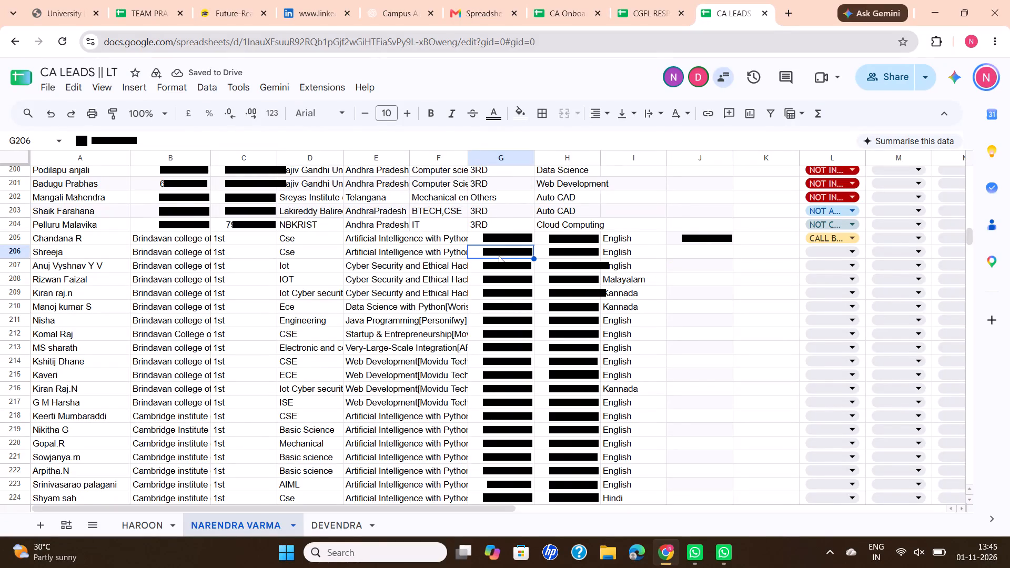
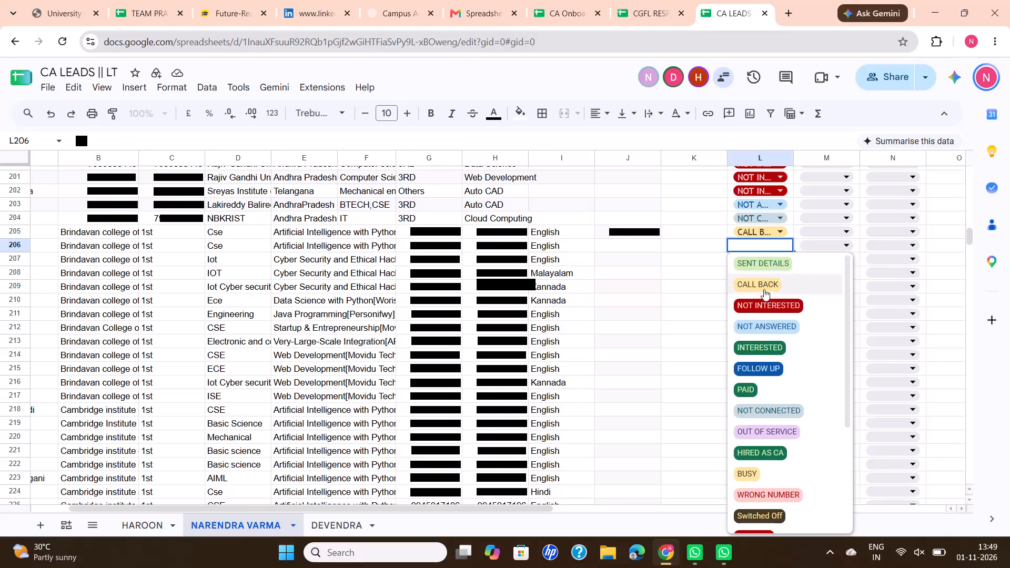
Set the call status of the lead in row 206 to NOT INTERESTED.
{"action": "left_click", "coordinate": [758, 302]}
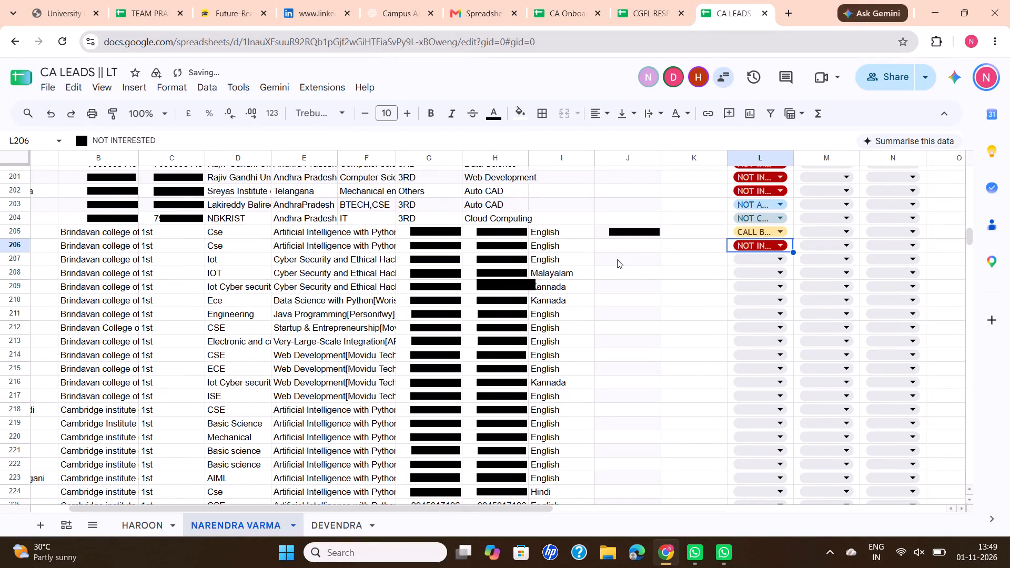
{"action": "left_click", "coordinate": [617, 259]}
Select the phone number of the pending lead in row 207 for the next call.
{"action": "scroll", "coordinate": [617, 259], "scroll_direction": "right", "scroll_amount": 4}
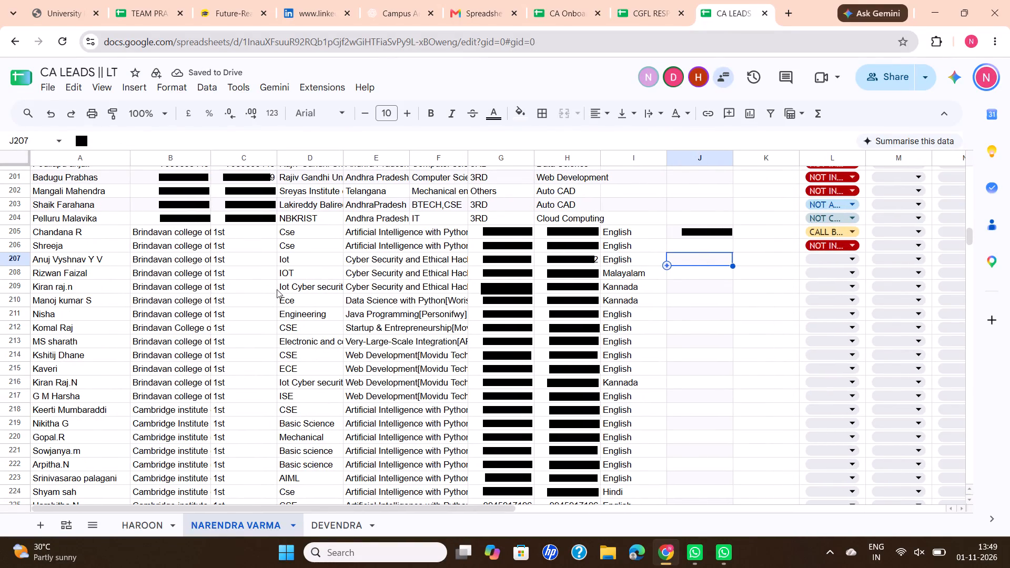
{"action": "scroll", "coordinate": [287, 289], "scroll_direction": "left", "scroll_amount": 1}
{"action": "scroll", "coordinate": [287, 289], "scroll_direction": "right", "scroll_amount": 3}
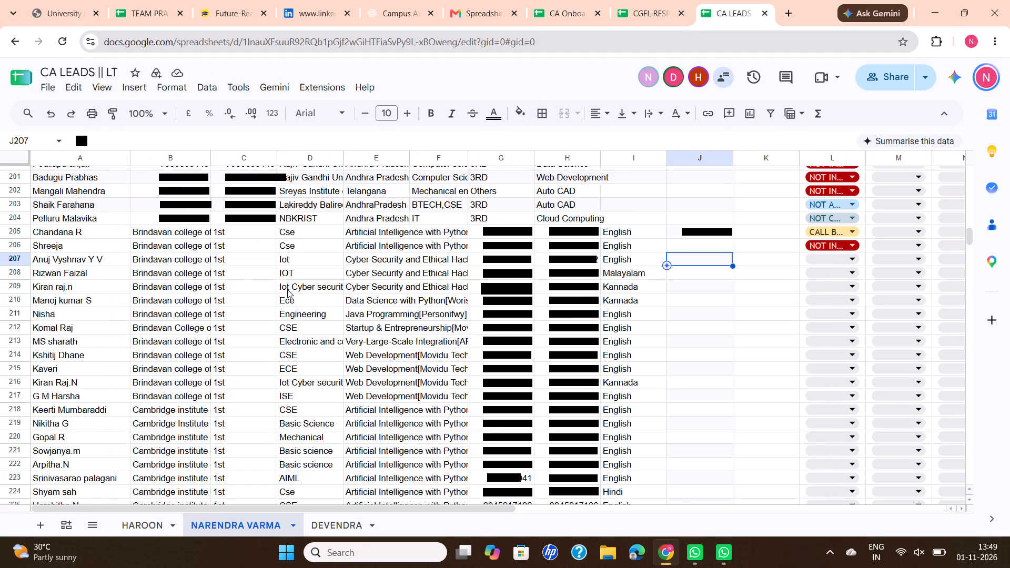
{"action": "left_click", "coordinate": [492, 259]}
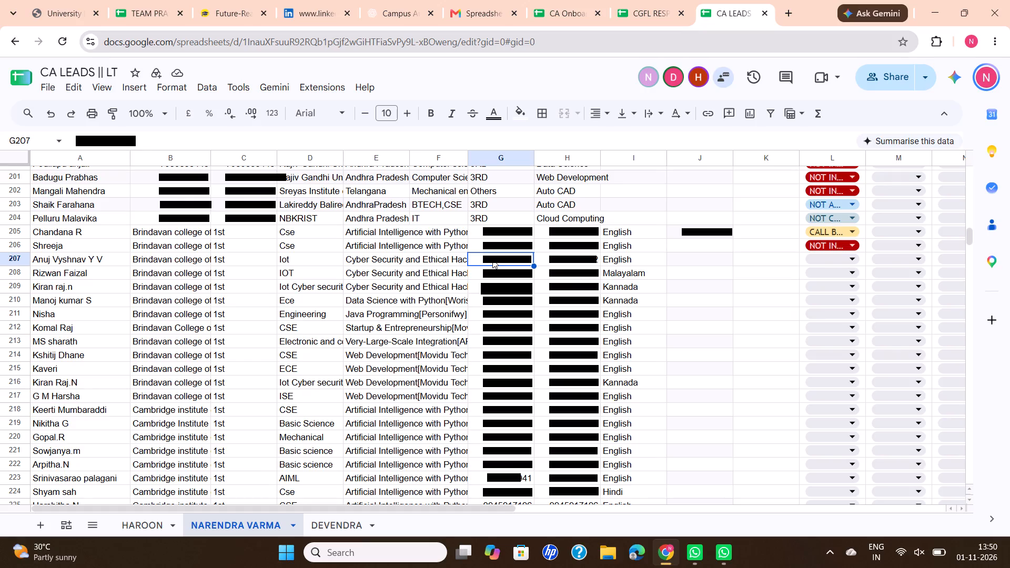
{"action": "left_click", "coordinate": [652, 10]}
{"action": "scroll", "coordinate": [551, 371], "scroll_direction": "up", "scroll_amount": 1}
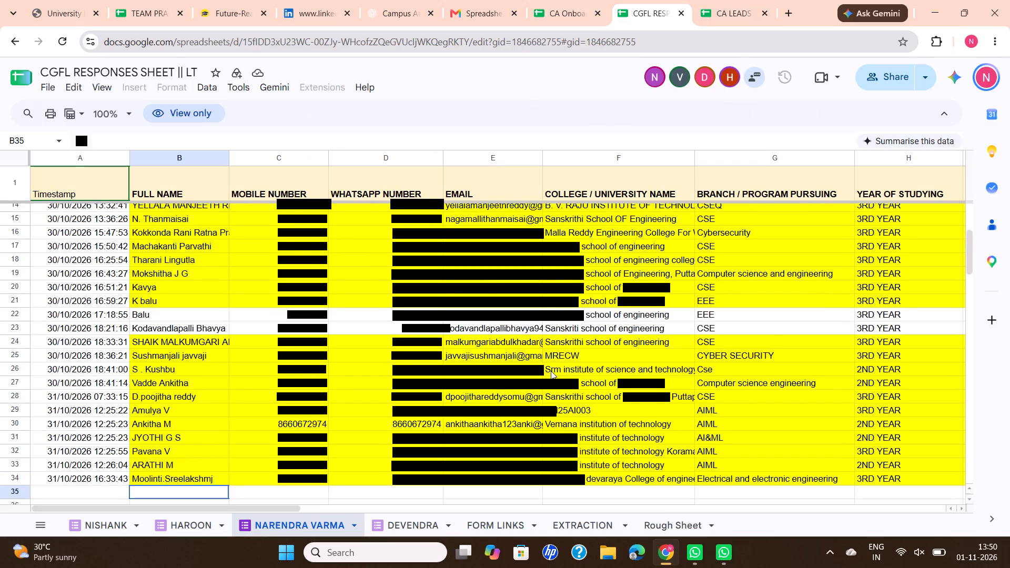
{"action": "left_click", "coordinate": [204, 525]}
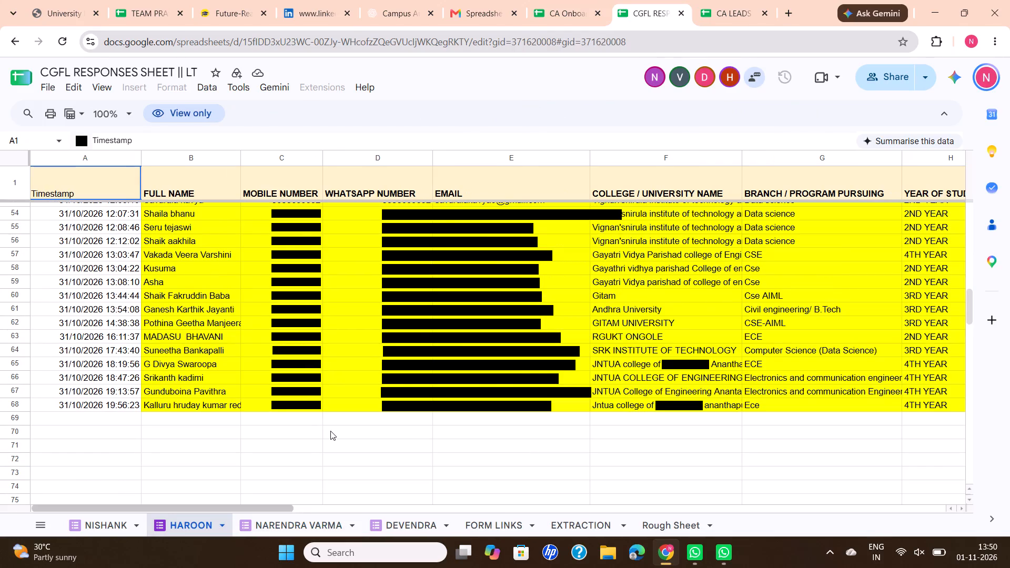
{"action": "left_click", "coordinate": [314, 518]}
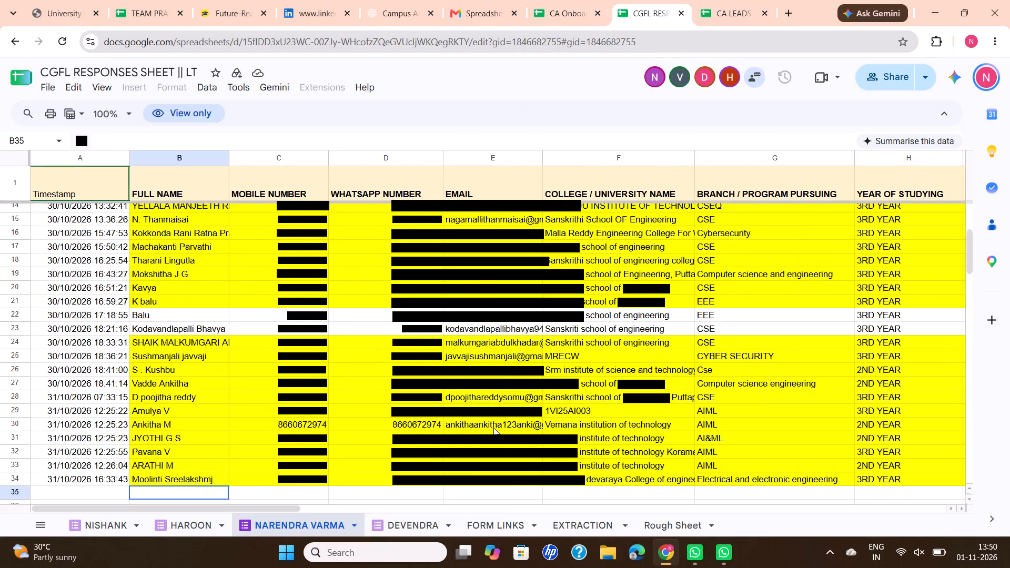
{"action": "scroll", "coordinate": [493, 428], "scroll_direction": "down", "scroll_amount": 1}
Return to the CA LEADS spreadsheet and review the 1/11/2026 leads and their call statuses around the pending row 207.
{"action": "left_click", "coordinate": [725, 6]}
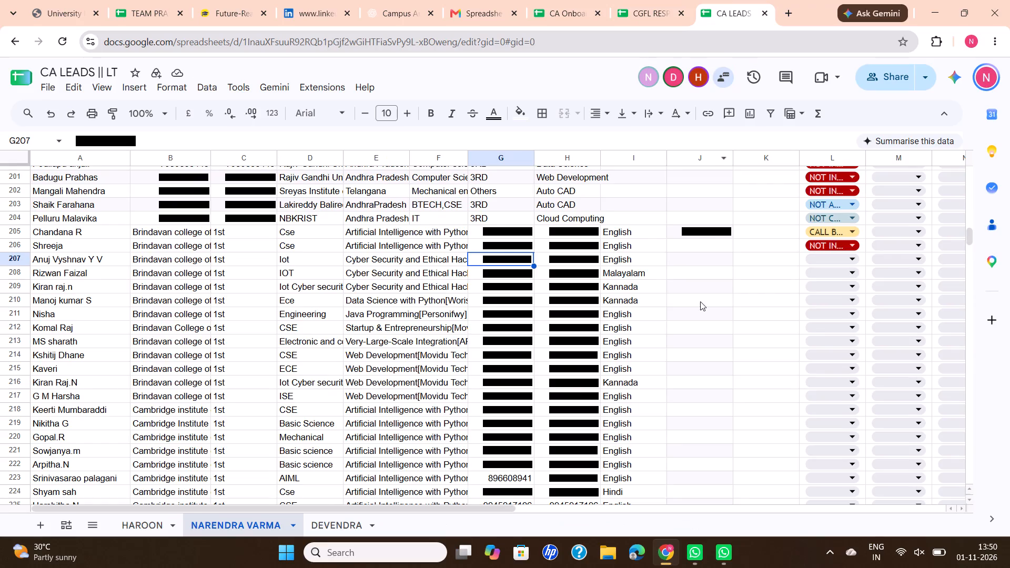
{"action": "scroll", "coordinate": [700, 301], "scroll_direction": "up", "scroll_amount": 5}
{"action": "scroll", "coordinate": [700, 301], "scroll_direction": "down", "scroll_amount": 2}
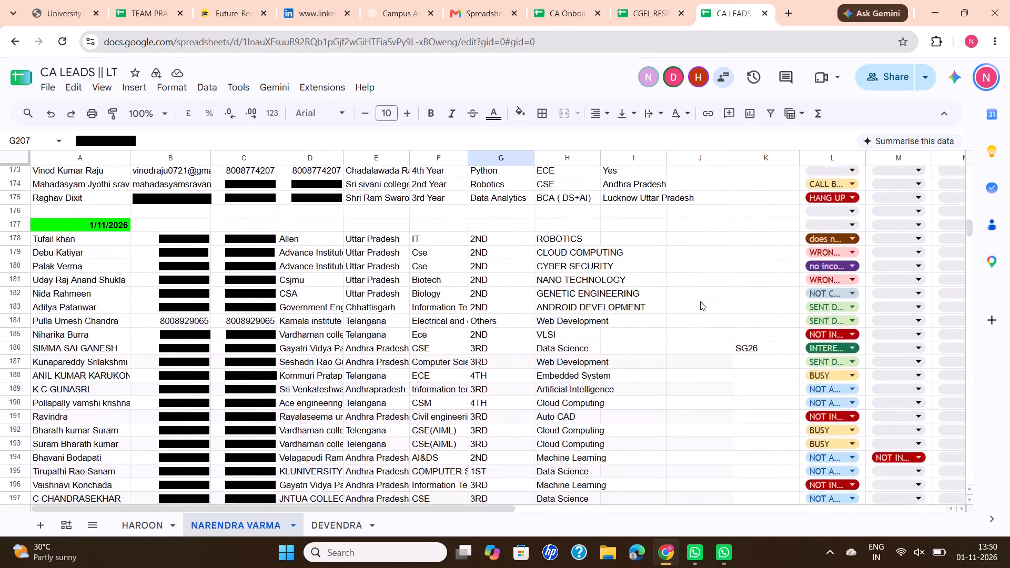
{"action": "scroll", "coordinate": [700, 301], "scroll_direction": "down", "scroll_amount": 2}
{"action": "scroll", "coordinate": [700, 301], "scroll_direction": "up", "scroll_amount": 1}
{"action": "scroll", "coordinate": [700, 301], "scroll_direction": "right", "scroll_amount": 1}
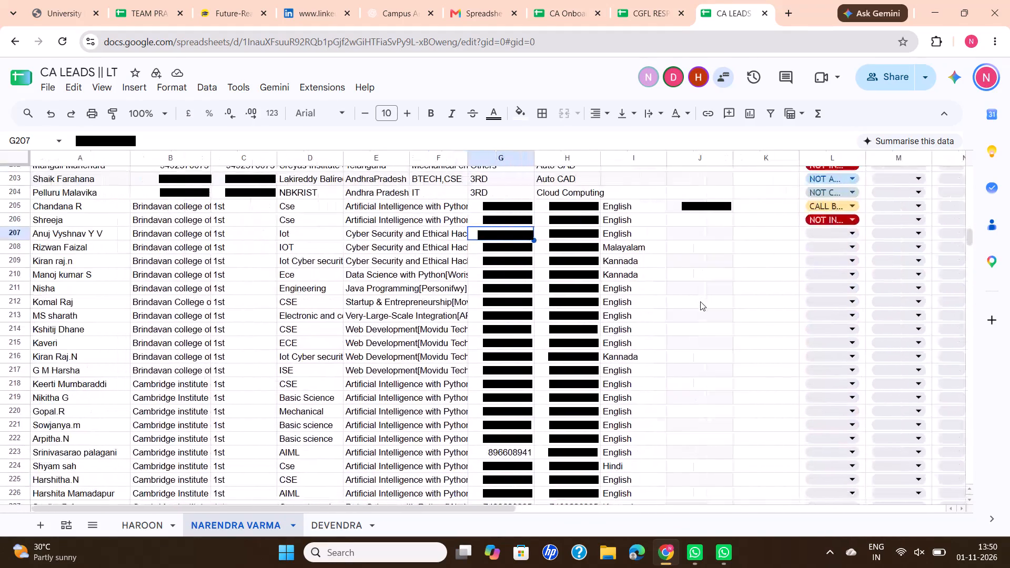
{"action": "scroll", "coordinate": [700, 301], "scroll_direction": "right", "scroll_amount": 1}
{"action": "scroll", "coordinate": [700, 301], "scroll_direction": "up", "scroll_amount": 1}
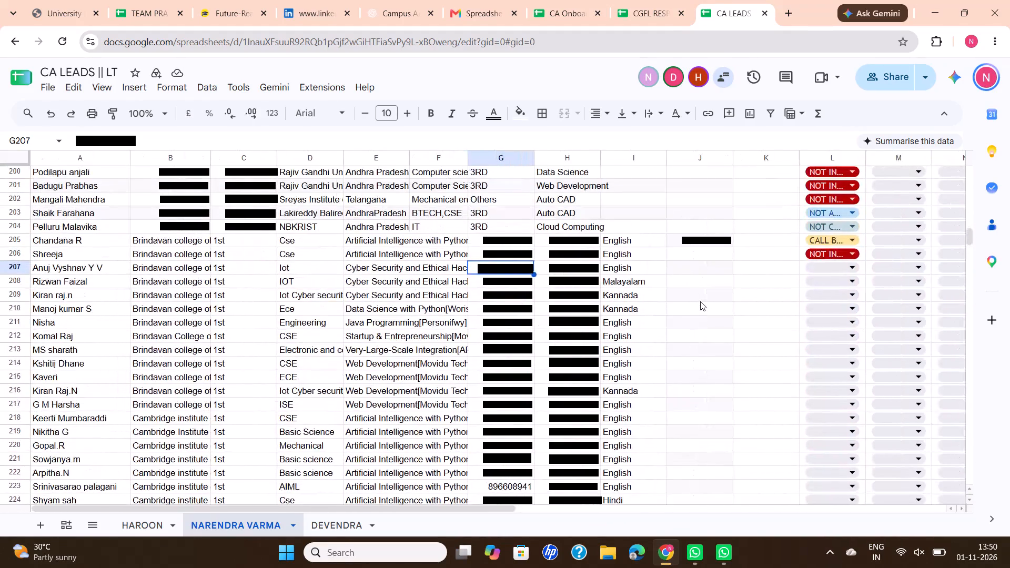
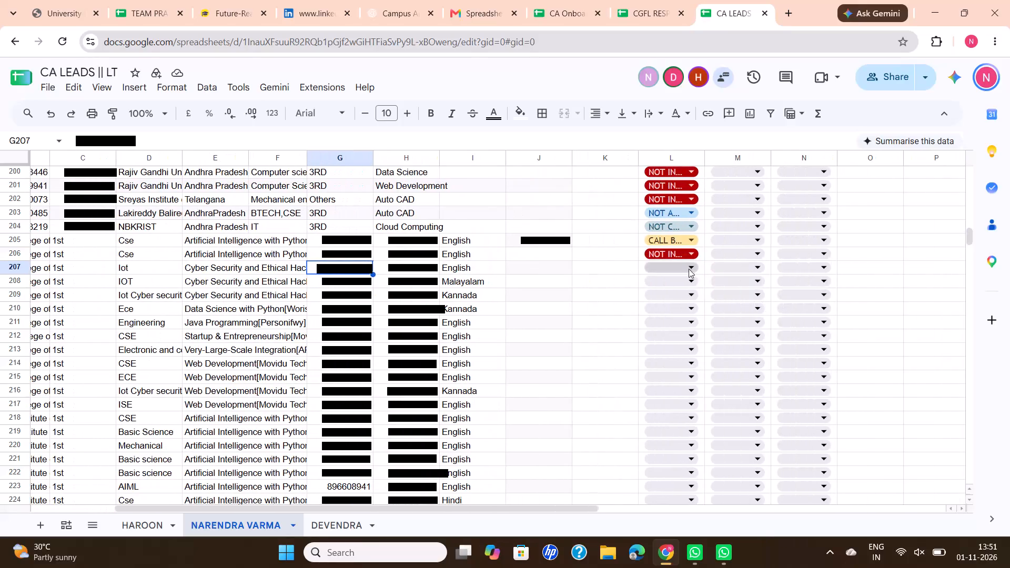
Set the call status of the lead in row 207 to CALL BACK.
{"action": "left_click_drag", "start_coordinate": [689, 269], "coordinate": [676, 304]}
{"action": "left_click", "coordinate": [676, 304]}
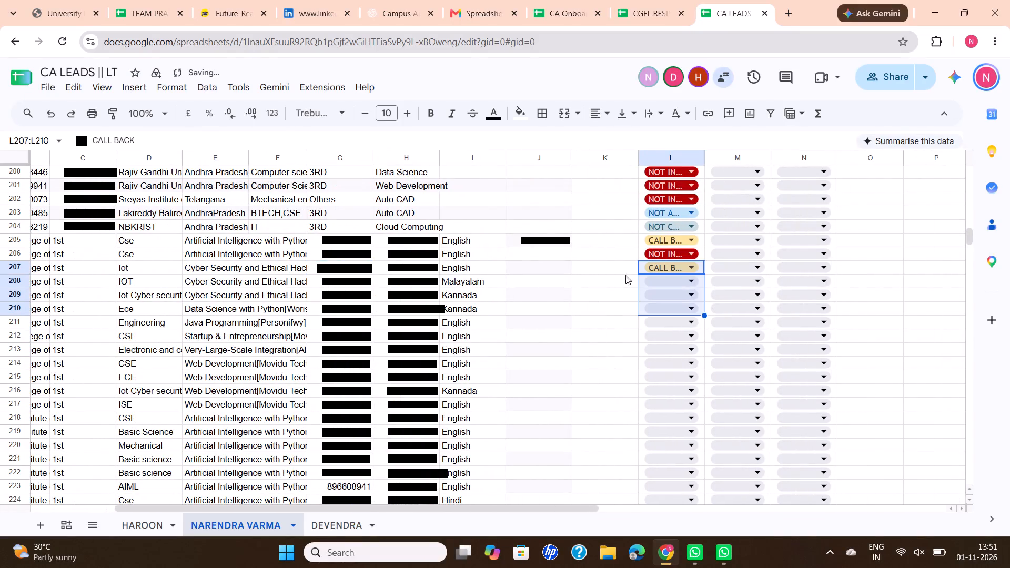
{"action": "left_click", "coordinate": [608, 275]}
Select the phone number of the pending lead in row 208 for the next call.
{"action": "left_click", "coordinate": [603, 286]}
{"action": "scroll", "coordinate": [603, 286], "scroll_direction": "right", "scroll_amount": 4}
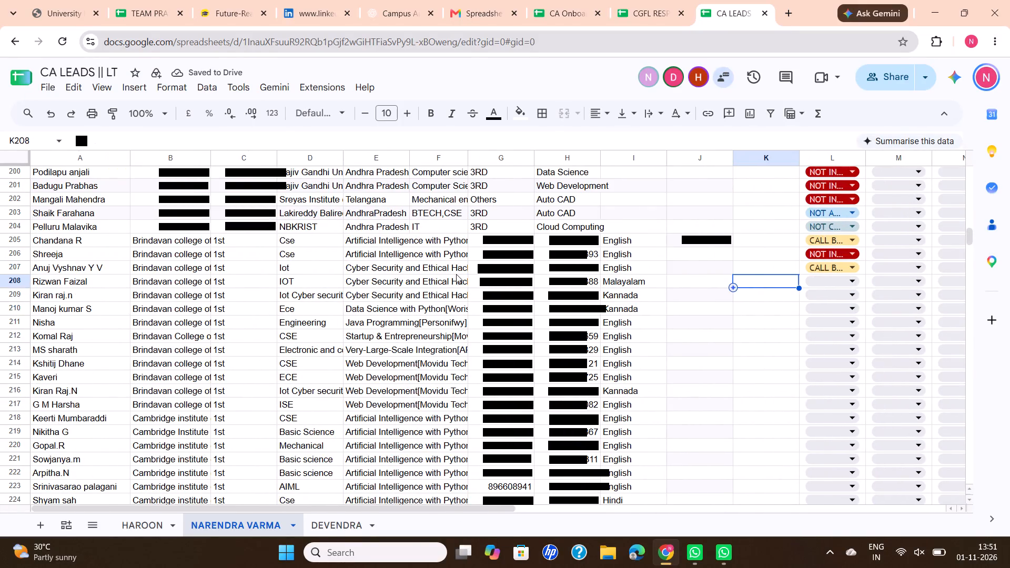
{"action": "left_click", "coordinate": [490, 282]}
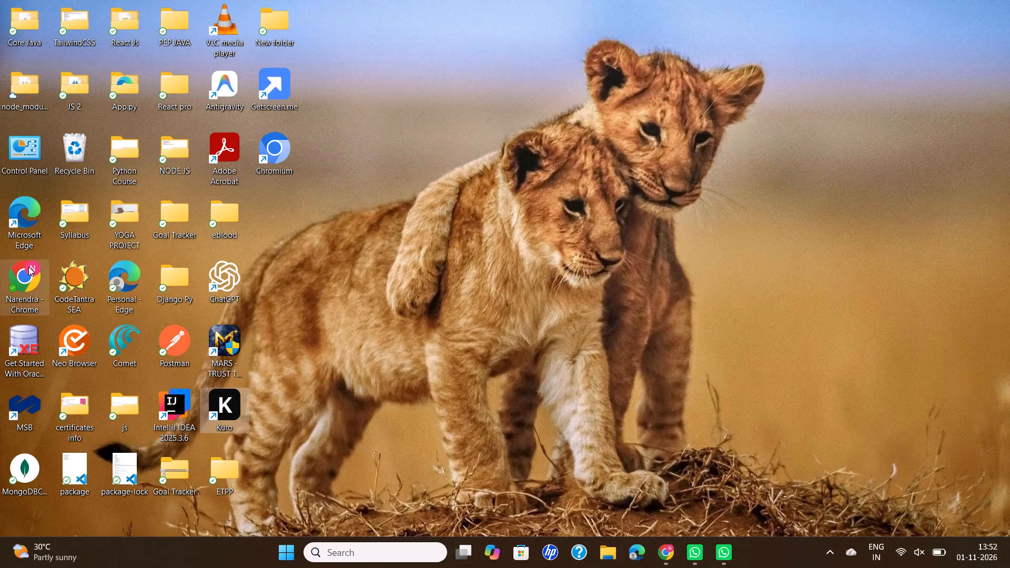
Launch the Kuro application from the desktop.
{"action": "double_click", "coordinate": [232, 395]}
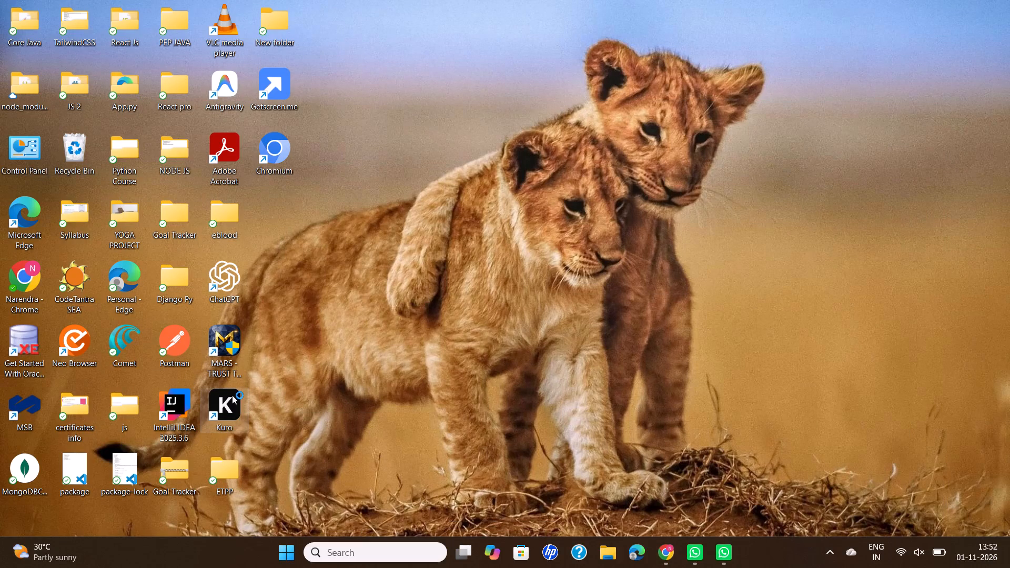
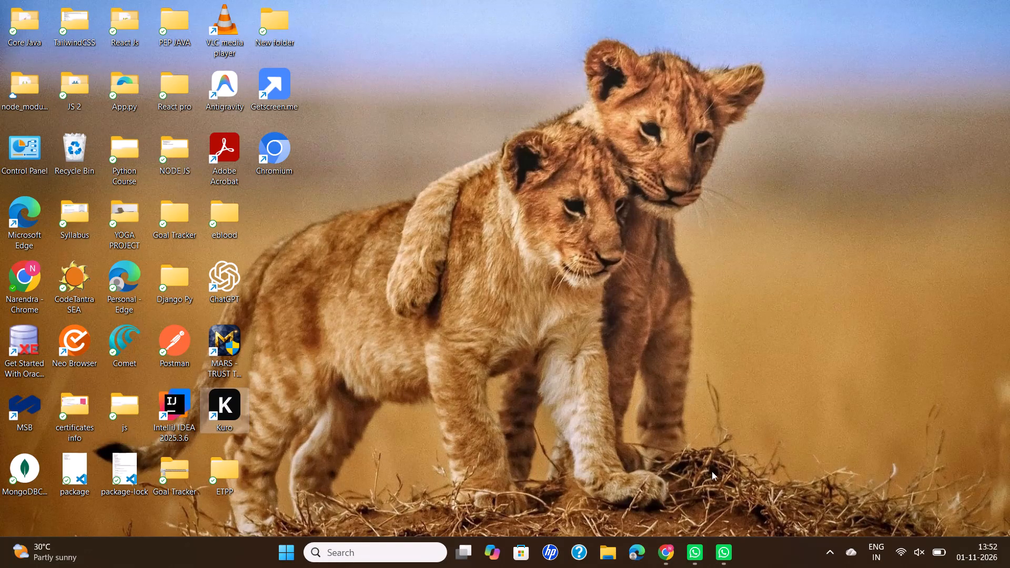
Switch back to the CA LEADS spreadsheet in Chrome.
{"action": "left_click", "coordinate": [669, 552]}
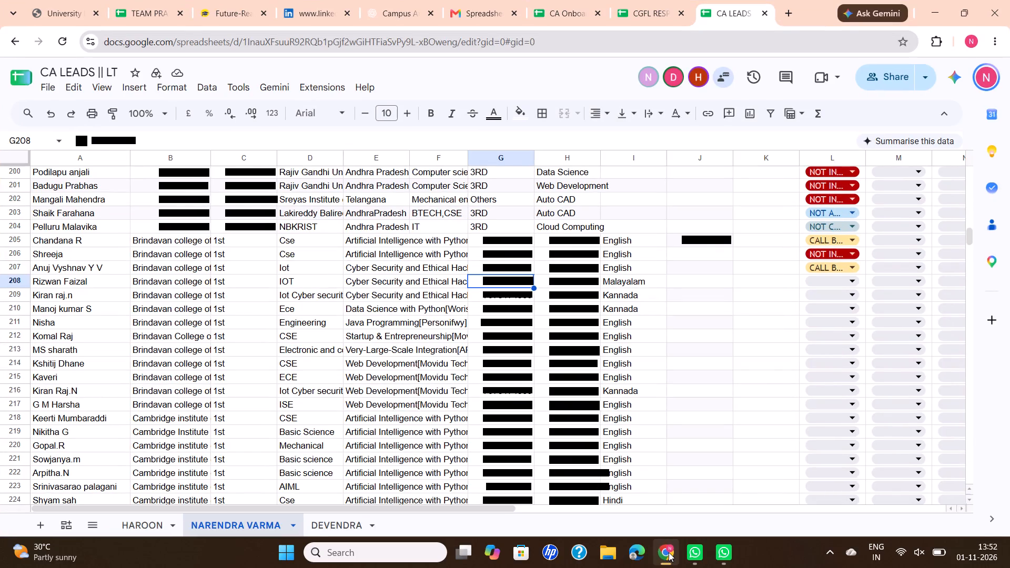
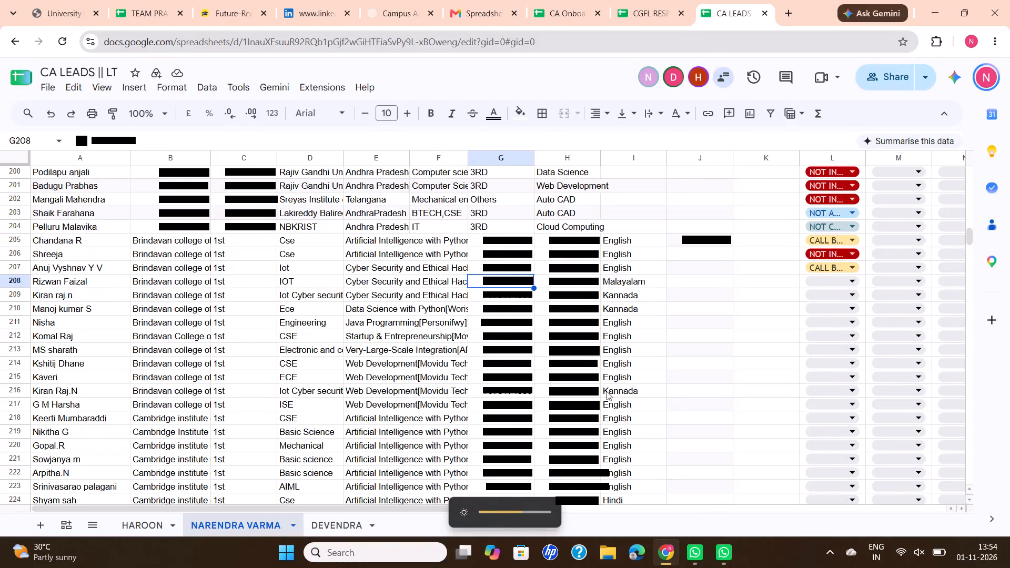
{"action": "triple_click", "coordinate": [506, 278]}
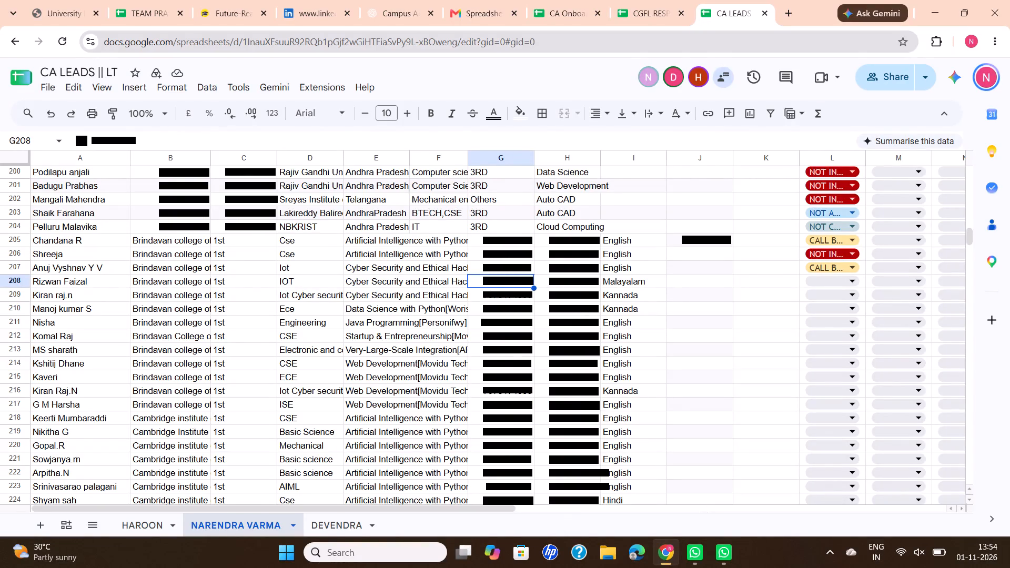
{"action": "key", "text": "ctrl+c"}
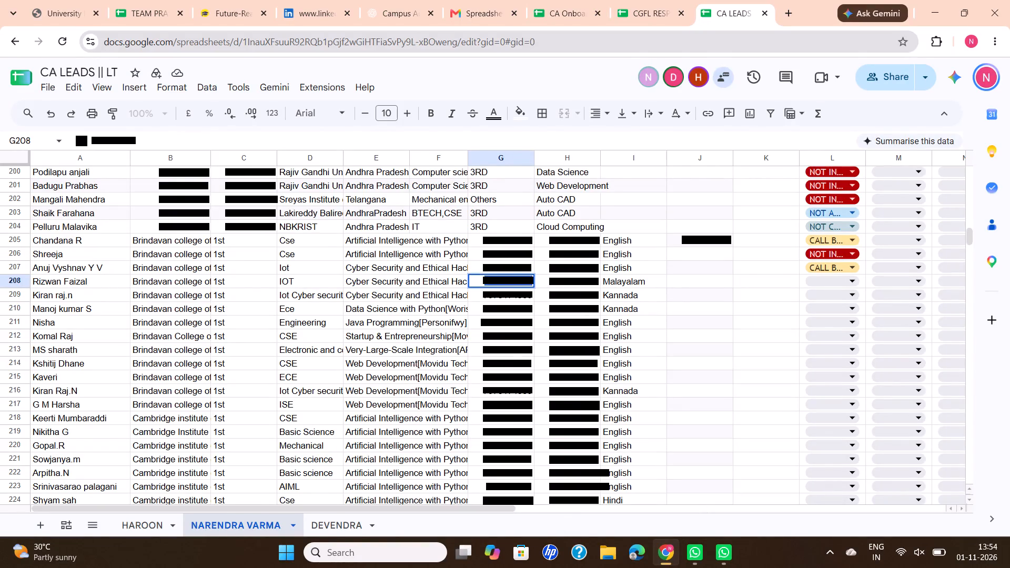
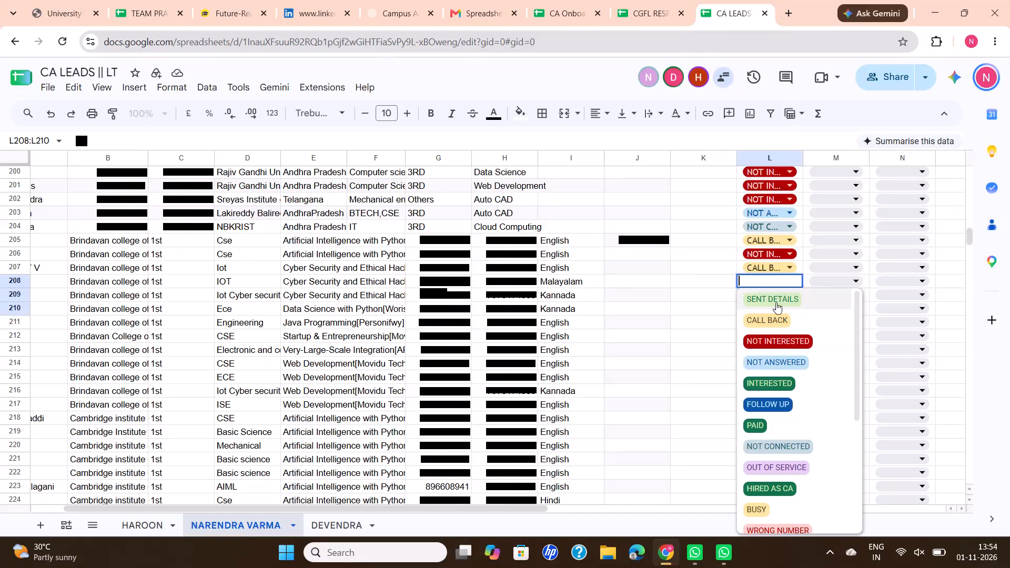
Set the call status in column L of row 208 to SENT DETAILS.
{"action": "left_click", "coordinate": [775, 300]}
{"action": "left_click", "coordinate": [719, 295]}
Check the course and college of the lead in row 209 and set its column L call status to NOT CONNECTED.
{"action": "scroll", "coordinate": [719, 295], "scroll_direction": "right", "scroll_amount": 2}
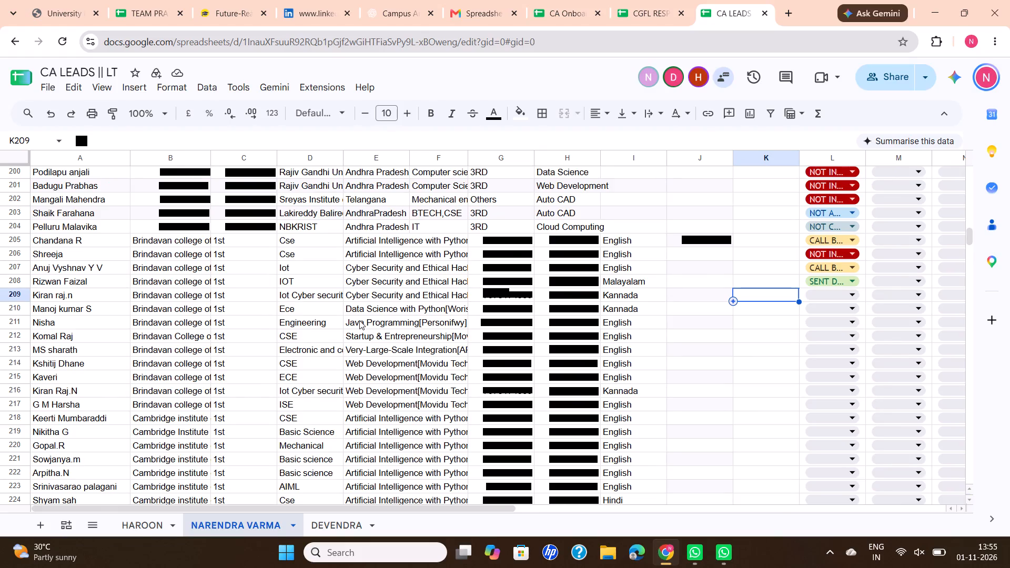
{"action": "left_click", "coordinate": [396, 294]}
{"action": "scroll", "coordinate": [396, 294], "scroll_direction": "right", "scroll_amount": 1}
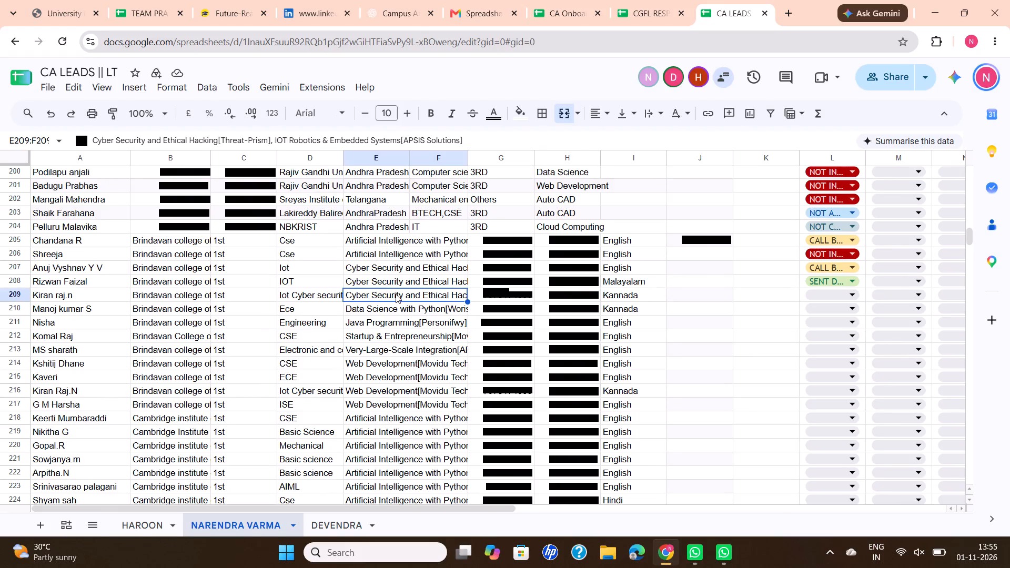
{"action": "left_click", "coordinate": [158, 288]}
{"action": "left_click", "coordinate": [156, 291]}
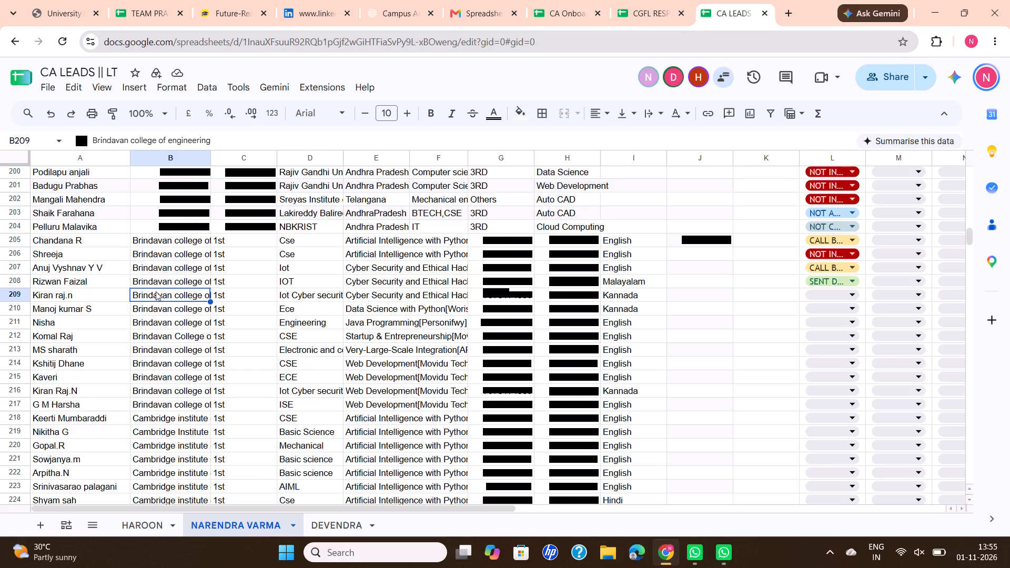
{"action": "scroll", "coordinate": [353, 301], "scroll_direction": "left", "scroll_amount": 1}
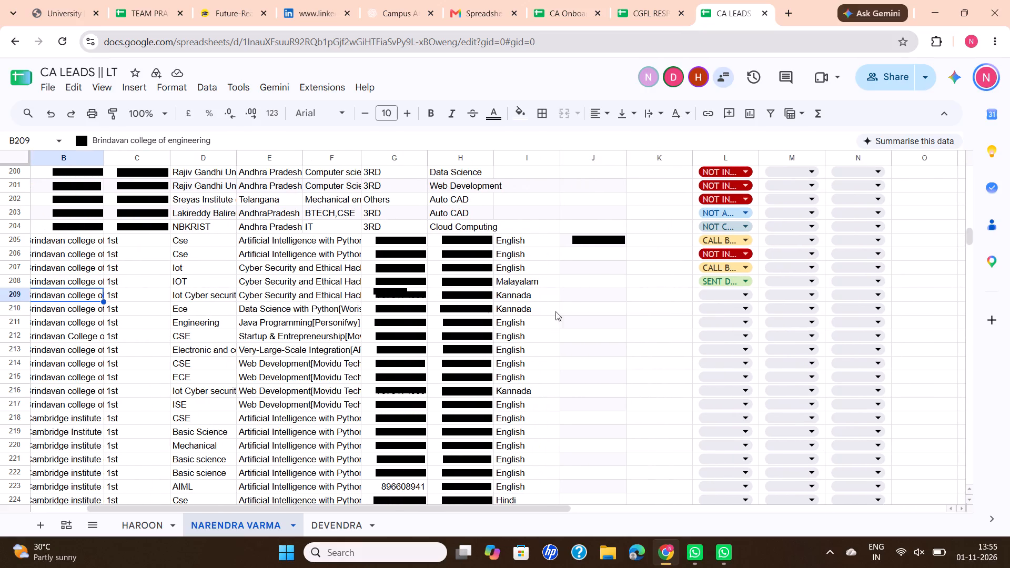
{"action": "left_click_drag", "start_coordinate": [711, 295], "coordinate": [725, 455]}
{"action": "left_click", "coordinate": [725, 455]}
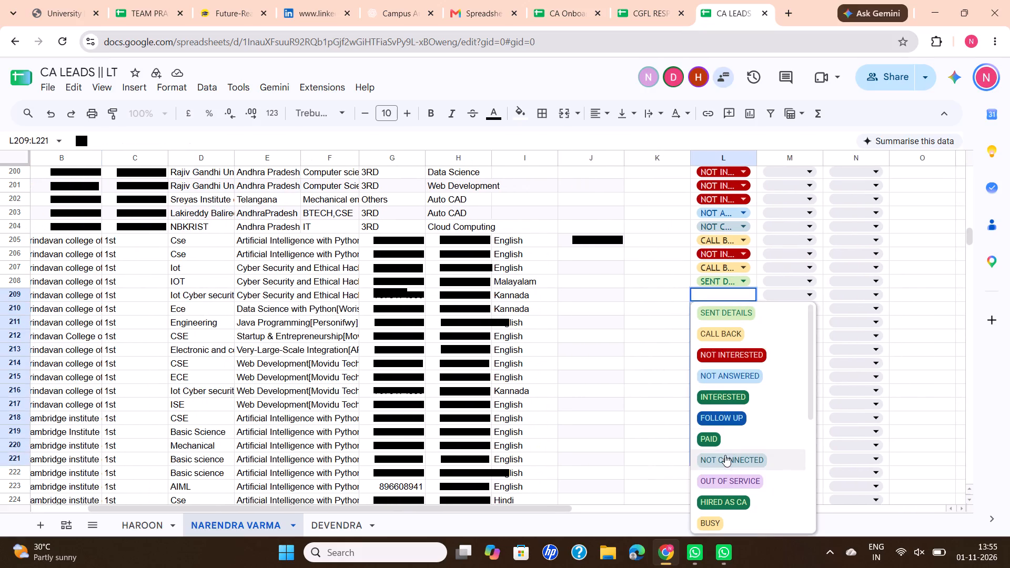
{"action": "left_click", "coordinate": [659, 310]}
Select the contact number of the next pending lead in row 210, column G.
{"action": "scroll", "coordinate": [659, 310], "scroll_direction": "right", "scroll_amount": 3}
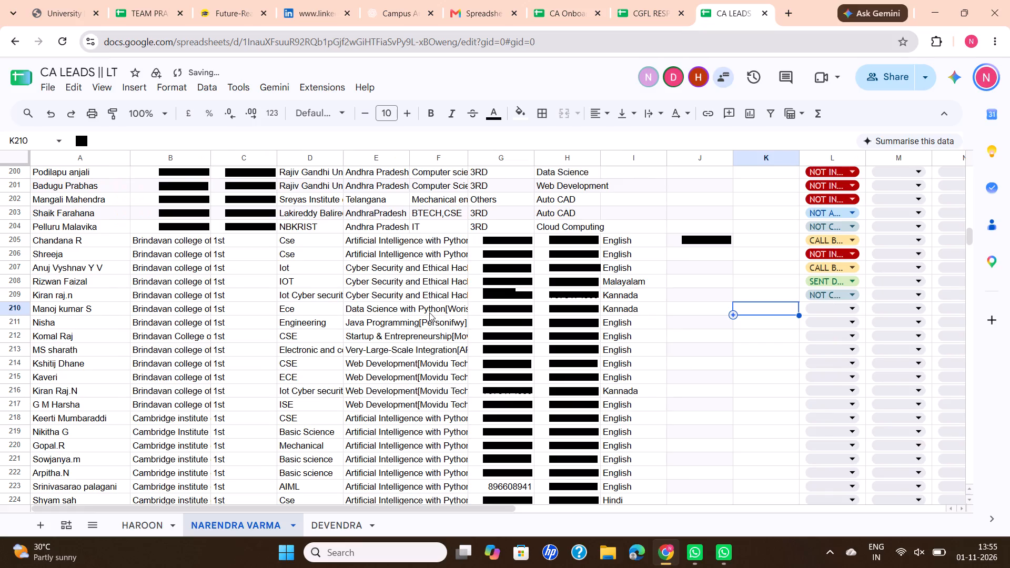
{"action": "left_click", "coordinate": [494, 314]}
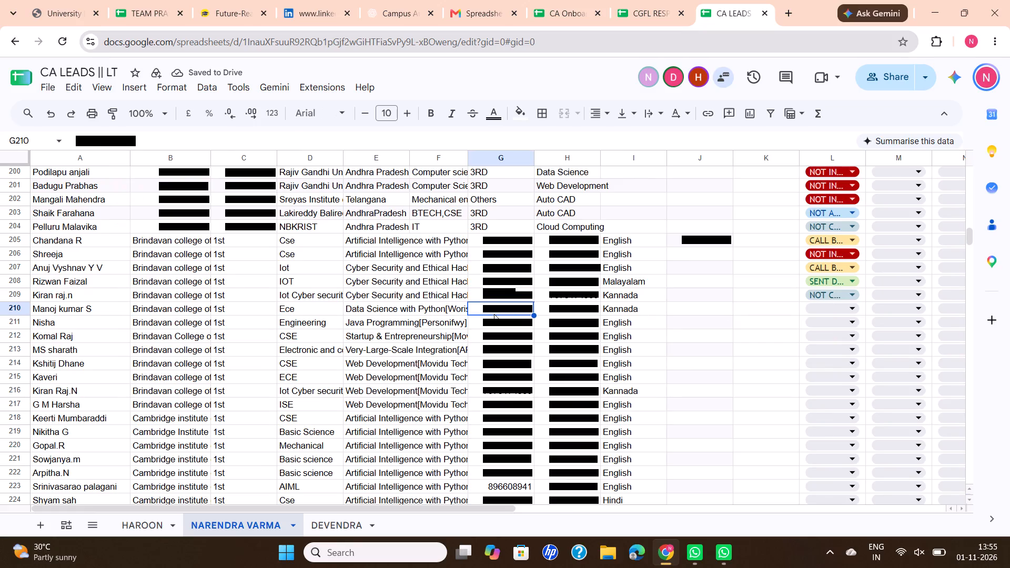
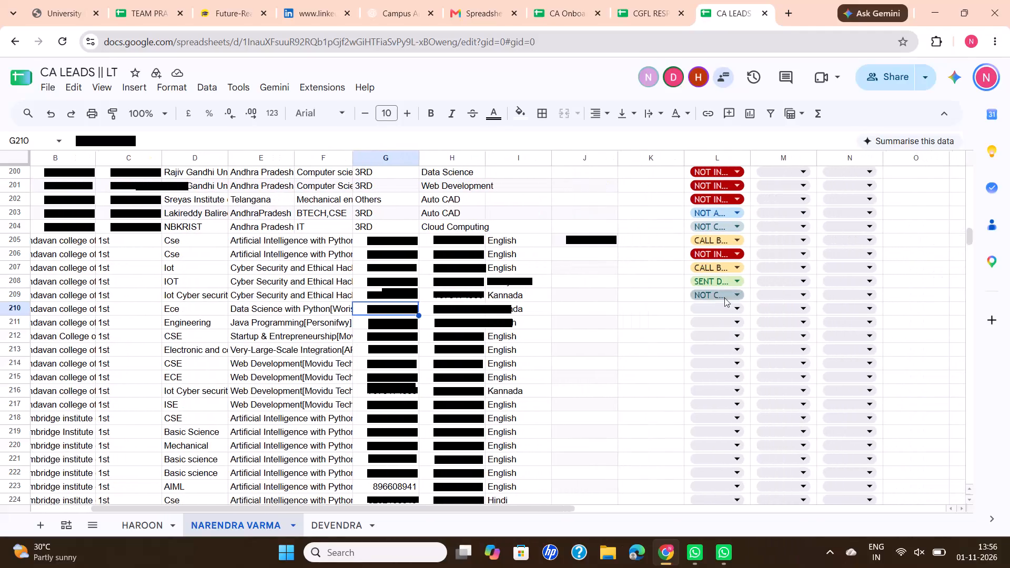
Set the call status in column L of row 210 to HANG UP.
{"action": "left_click", "coordinate": [722, 309]}
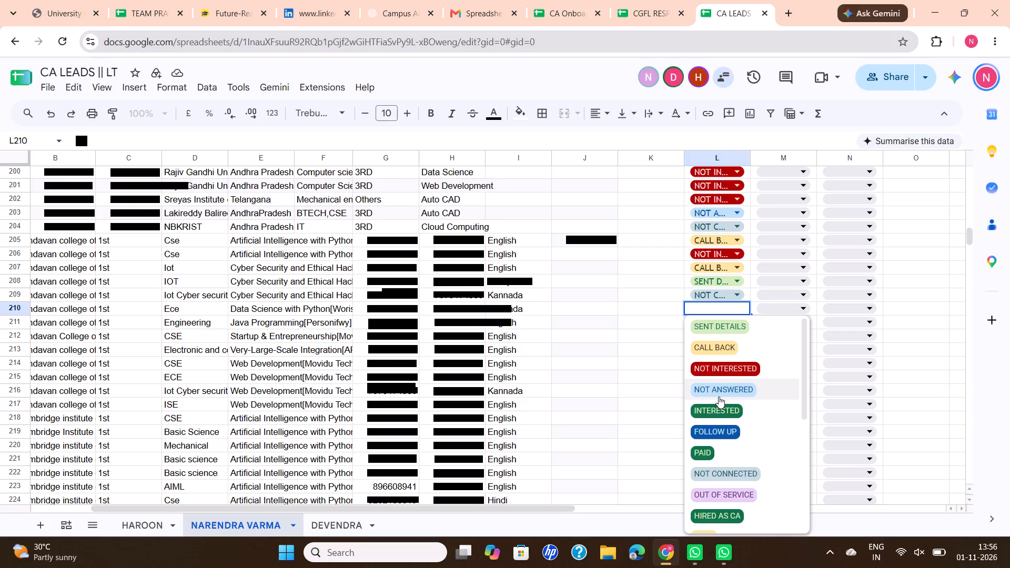
{"action": "scroll", "coordinate": [731, 396], "scroll_direction": "down", "scroll_amount": 3}
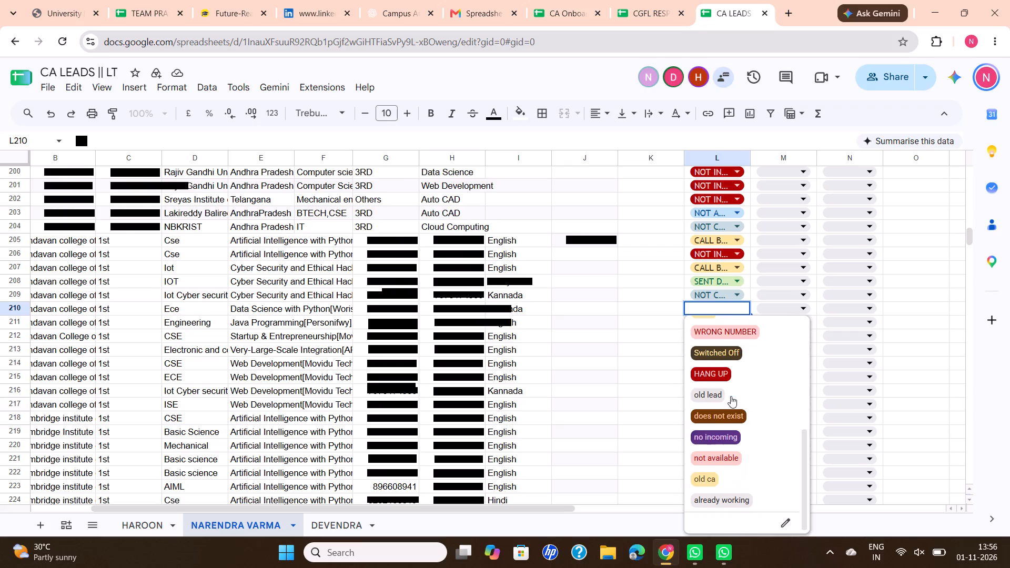
{"action": "scroll", "coordinate": [731, 396], "scroll_direction": "up", "scroll_amount": 3}
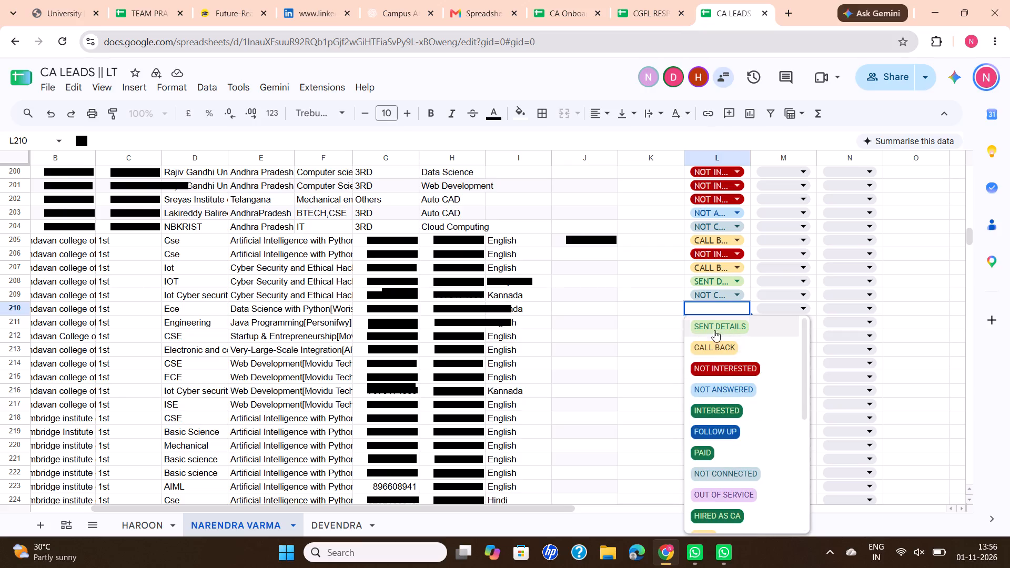
{"action": "scroll", "coordinate": [720, 472], "scroll_direction": "down", "scroll_amount": 4}
{"action": "left_click", "coordinate": [721, 380]}
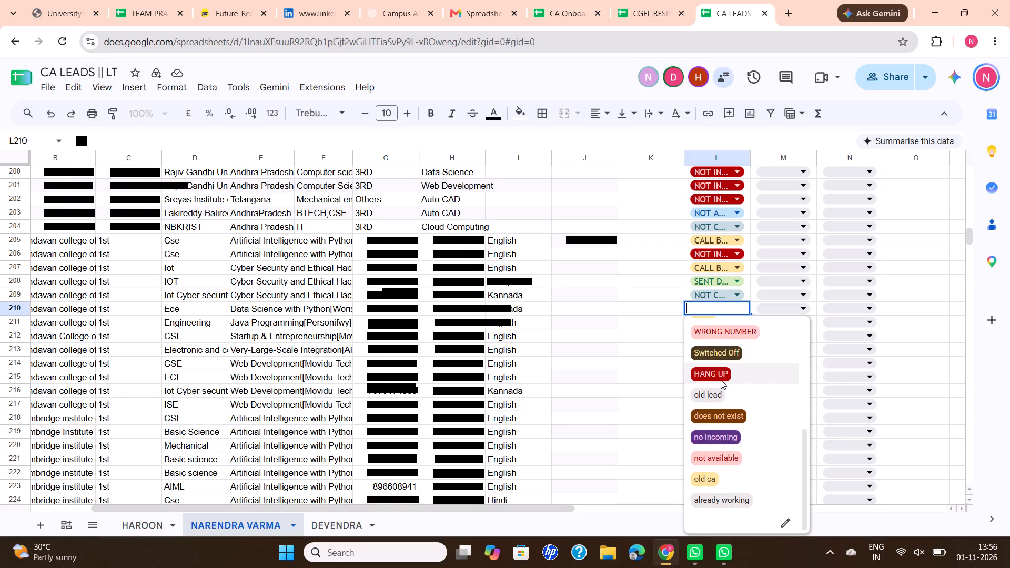
{"action": "left_click", "coordinate": [655, 319]}
Select the contact number of the next pending lead in row 211, column G.
{"action": "scroll", "coordinate": [655, 319], "scroll_direction": "right", "scroll_amount": 5}
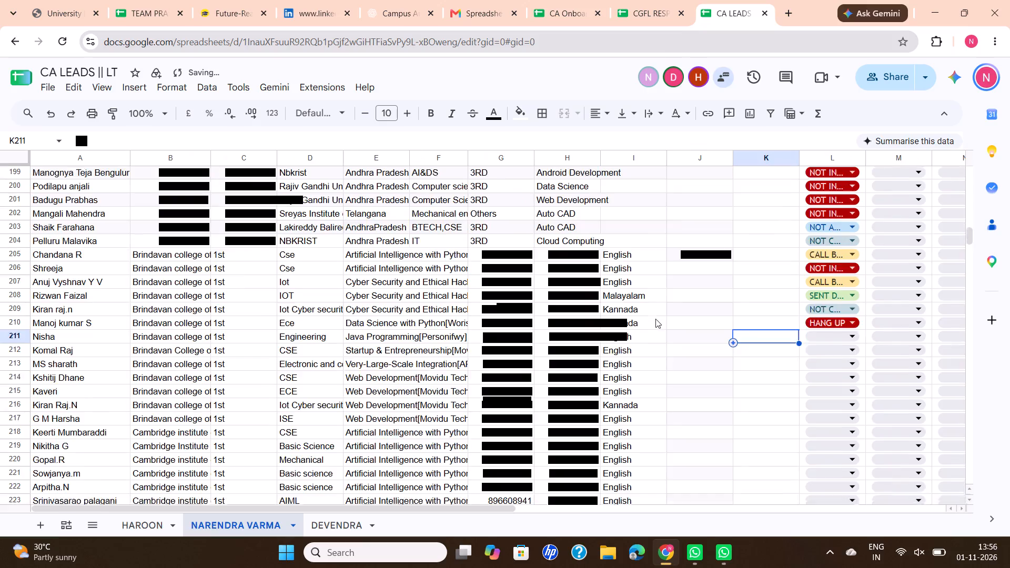
{"action": "scroll", "coordinate": [540, 359], "scroll_direction": "down", "scroll_amount": 1}
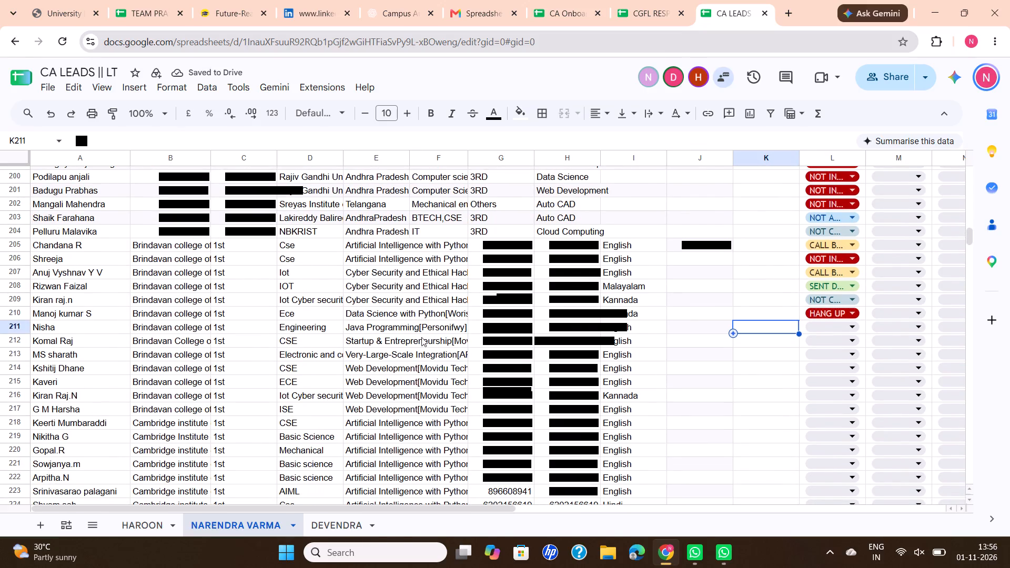
{"action": "left_click", "coordinate": [492, 326]}
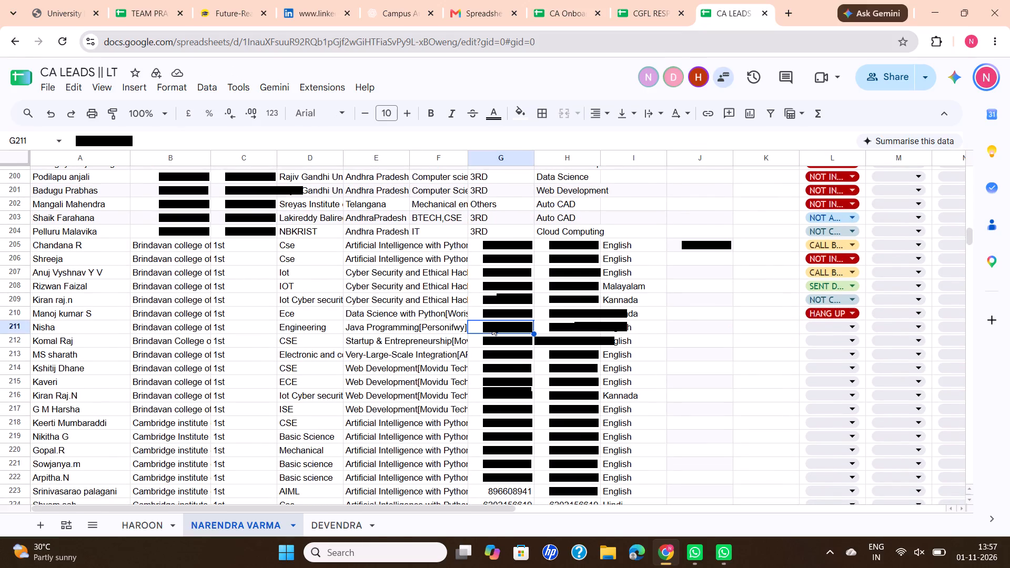
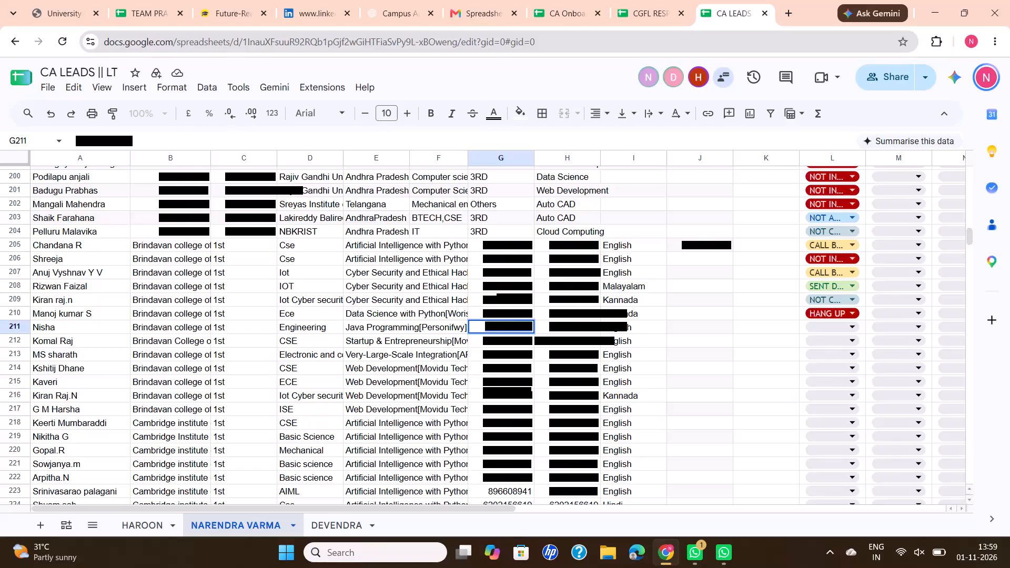
Copy the contact number of the row 211 lead from column G.
{"action": "key", "text": "ctrl+c"}
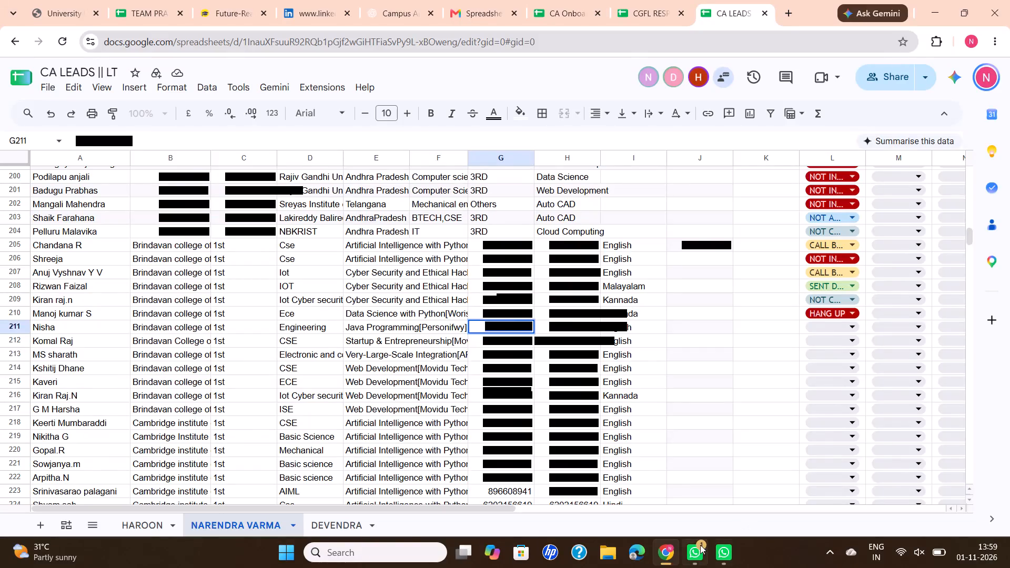
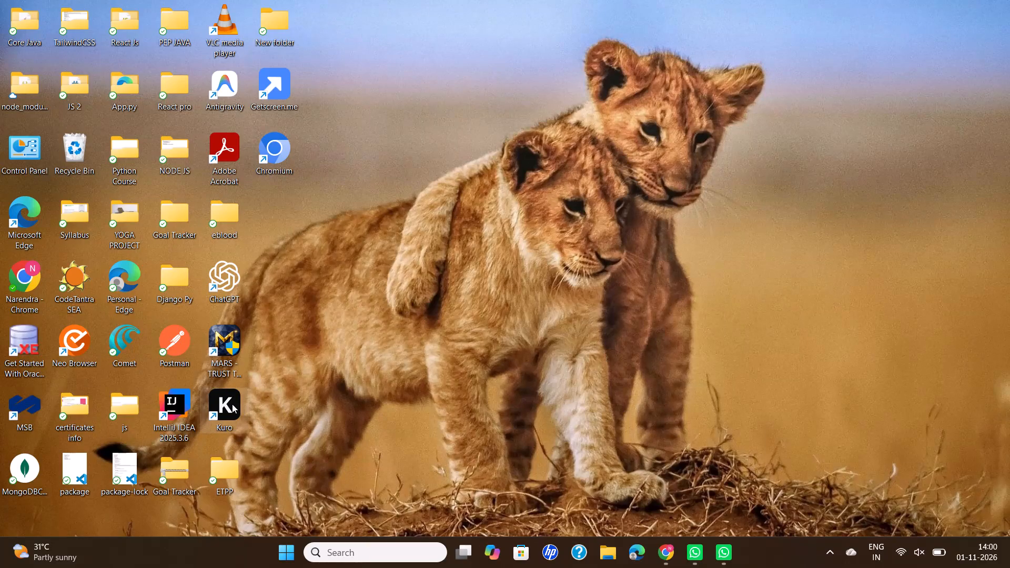
Launch the Kuro application from the desktop.
{"action": "double_click", "coordinate": [232, 404]}
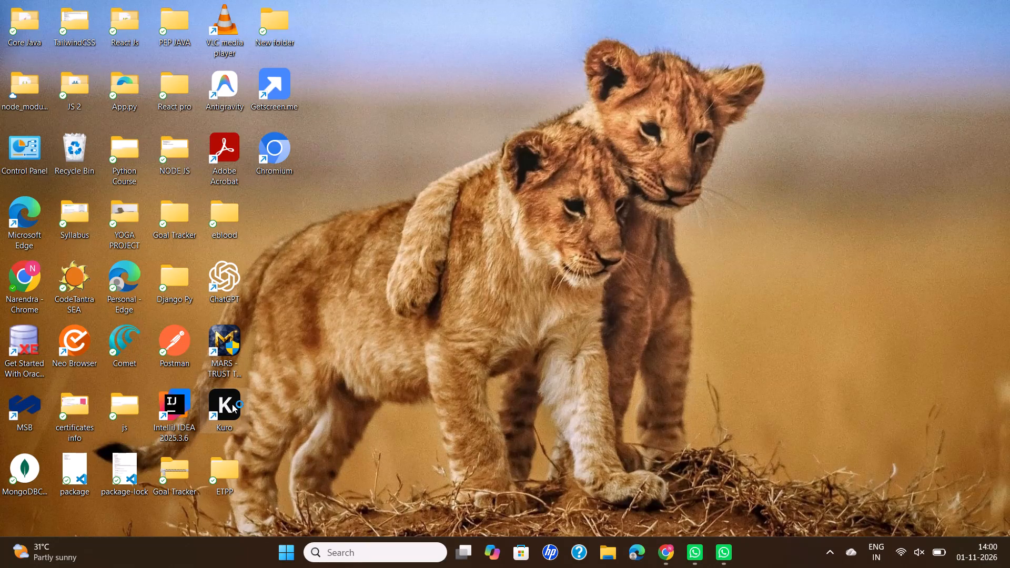
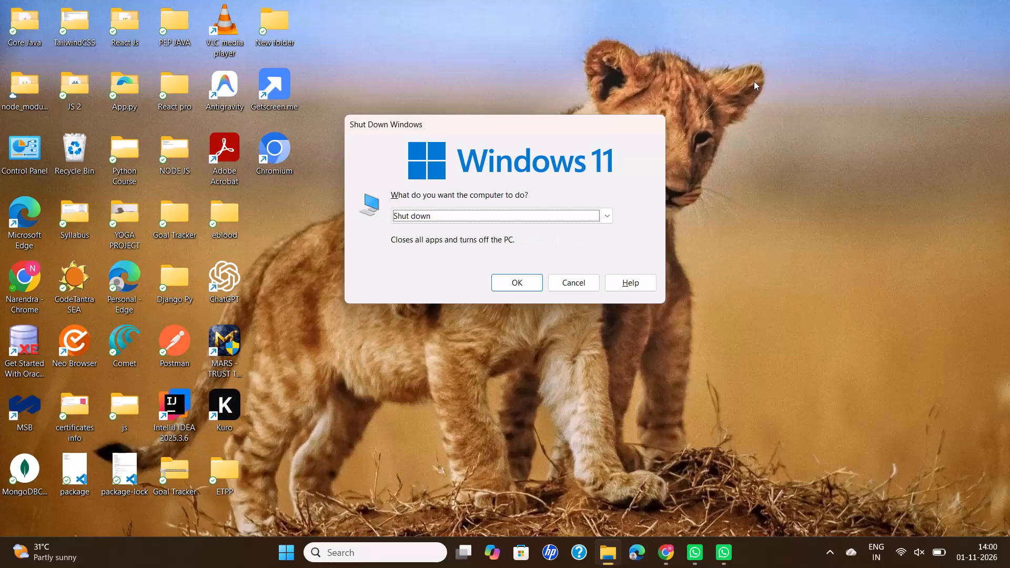
Put the computer to sleep by choosing Sleep in the Shut Down Windows dialog.
{"action": "key", "text": "Up"}
{"action": "key", "text": "Return"}
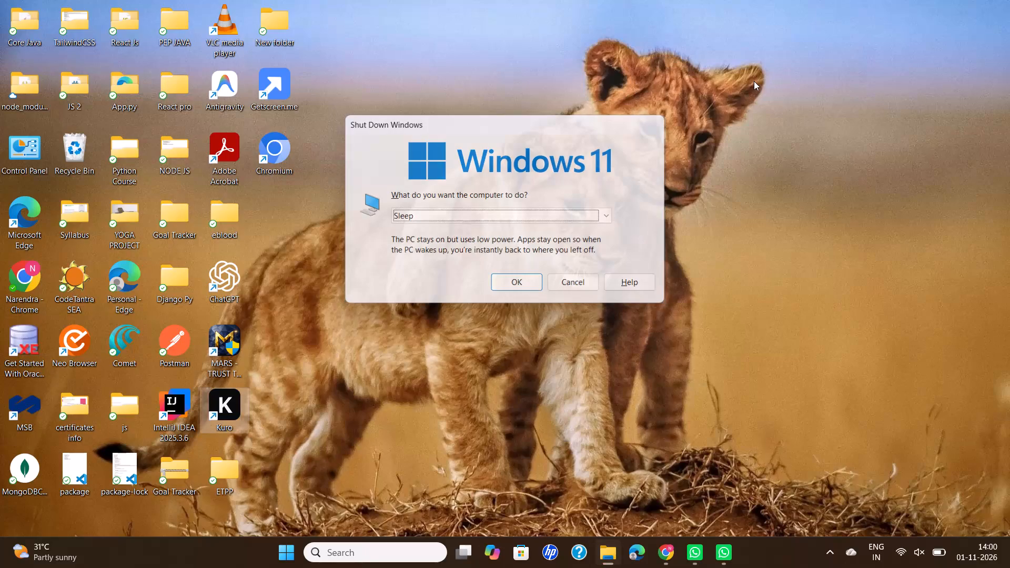